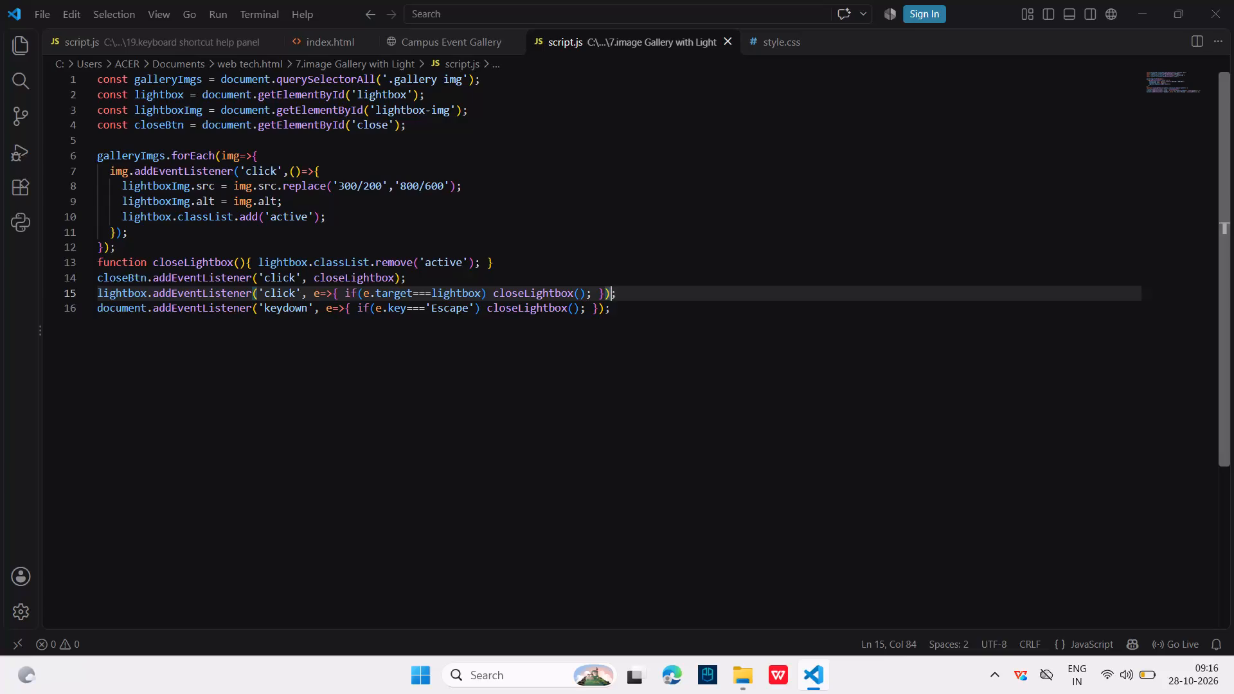
# Review the image click and lightbox closing code in the image gallery's script.js.
pyautogui.press('Up')
pyautogui.press('Up')
pyautogui.press('Up')
pyautogui.press('Up')
pyautogui.press('Up')
pyautogui.press('Up')
pyautogui.press('Down')
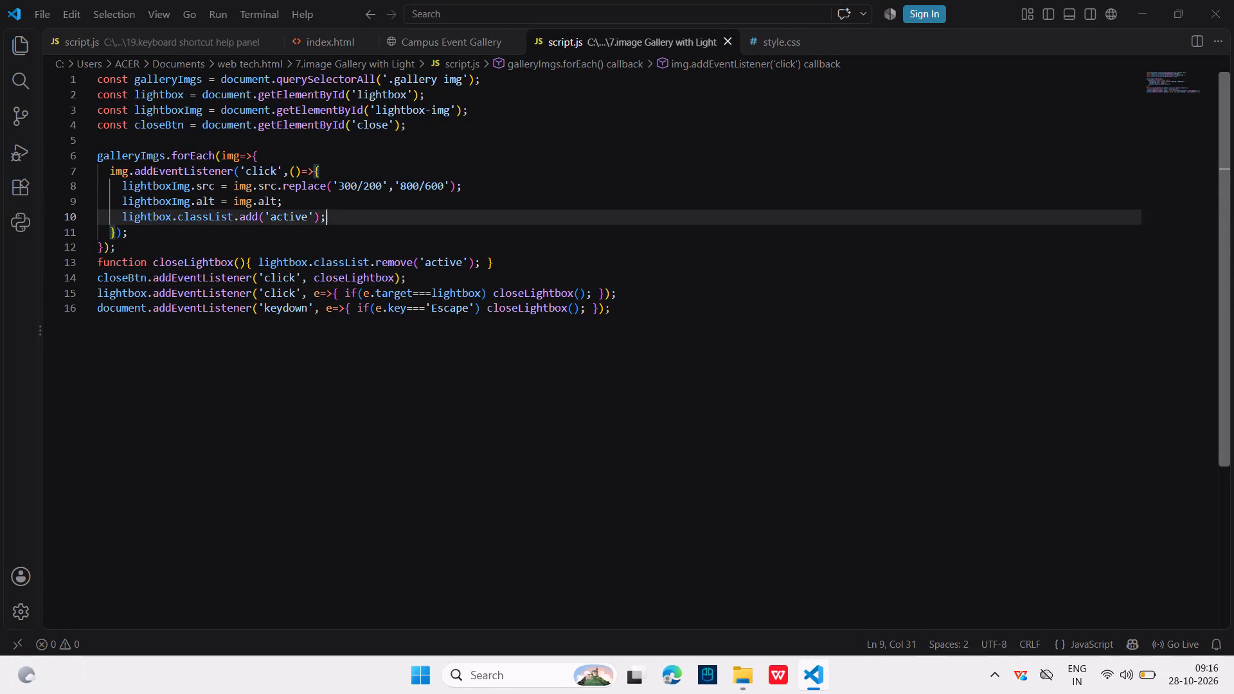
pyautogui.press('Down')
pyautogui.press('Down')
pyautogui.press('Down')
pyautogui.press('Down')
pyautogui.press('Down')
pyautogui.press('Down')
pyautogui.press('Down')
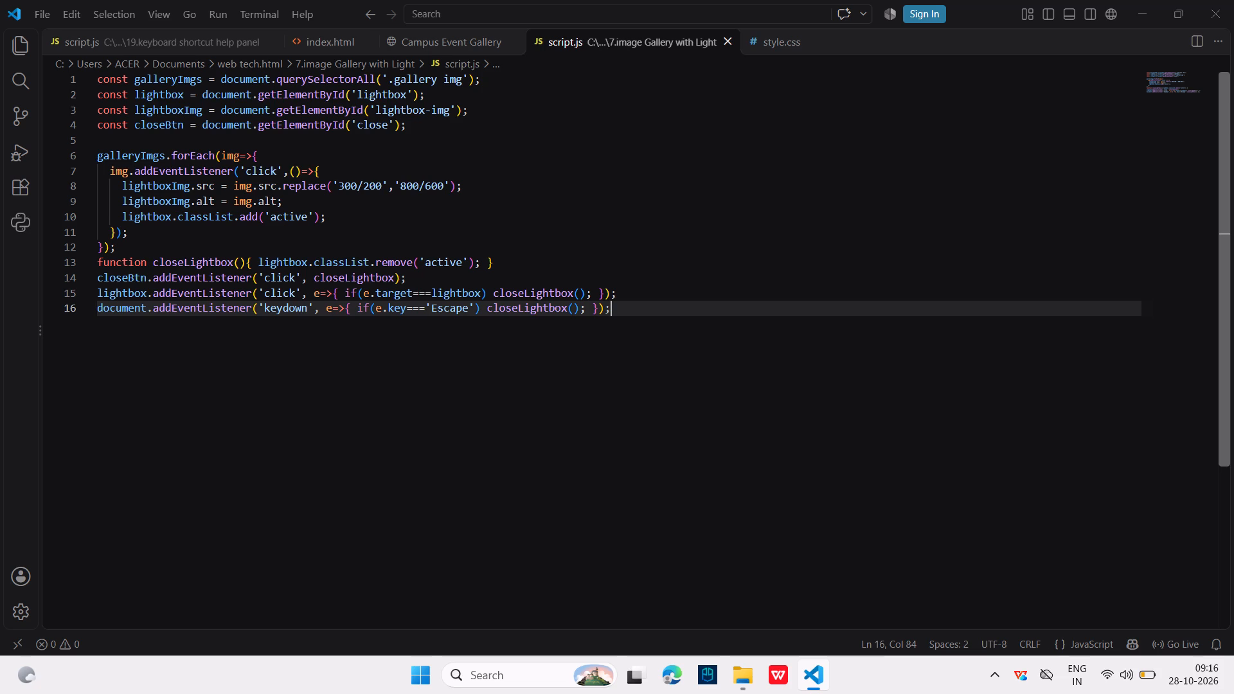
pyautogui.scroll(4, 450, 209)
# Copy the entire code of the gallery's index.html file.
pyautogui.click(321, 35)
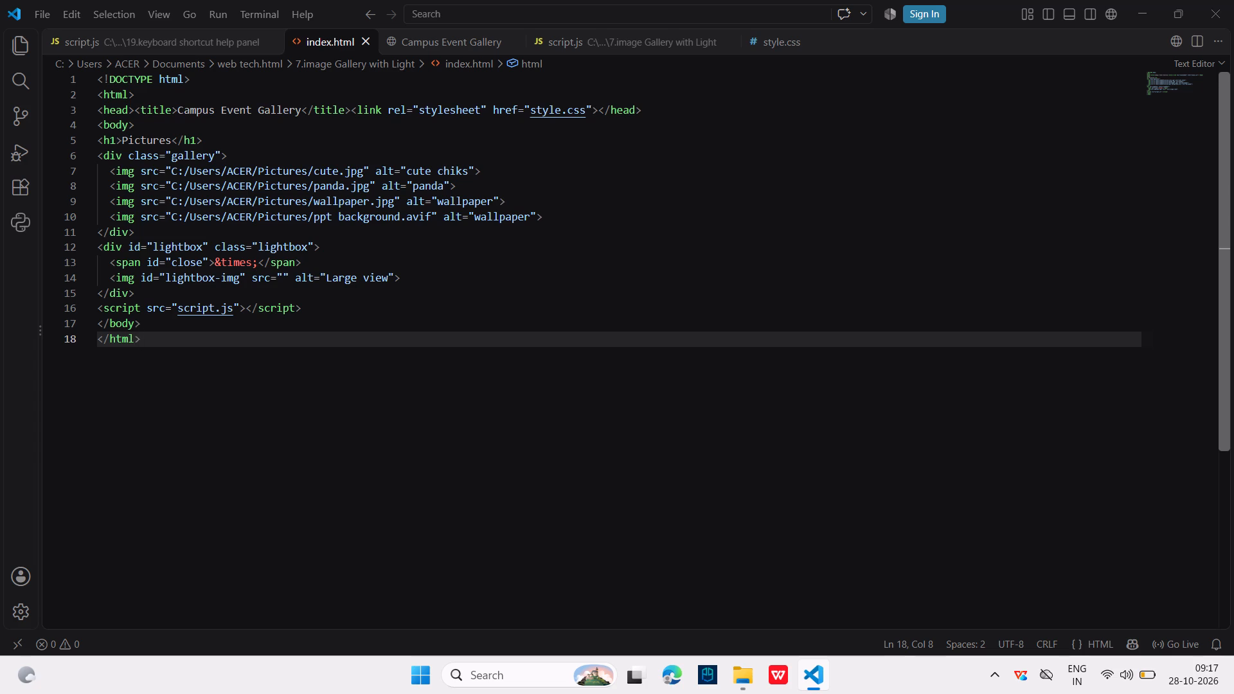
pyautogui.hotkey('shift', 'Up')
pyautogui.hotkey('shift', 'Up')
pyautogui.hotkey('shift', 'Up')
pyautogui.hotkey('shift', 'Up')
pyautogui.hotkey('shift', 'Up')
pyautogui.hotkey('shift', 'Up')
pyautogui.hotkey('shift', 'Up')
pyautogui.hotkey('shift', 'Up')
pyautogui.hotkey('shift', 'Up')
pyautogui.hotkey('shift', 'Up')
pyautogui.hotkey('shift', 'Up')
pyautogui.hotkey('shift', 'Up')
pyautogui.hotkey('shift', 'Up')
pyautogui.hotkey('shift', 'Up')
pyautogui.hotkey('shift', 'Up')
pyautogui.hotkey('shift', 'Up')
pyautogui.hotkey('shift', 'Up')
pyautogui.hotkey('shift', 'Up')
pyautogui.hotkey('shift', 'Up')
pyautogui.hotkey('shift', 'Up')
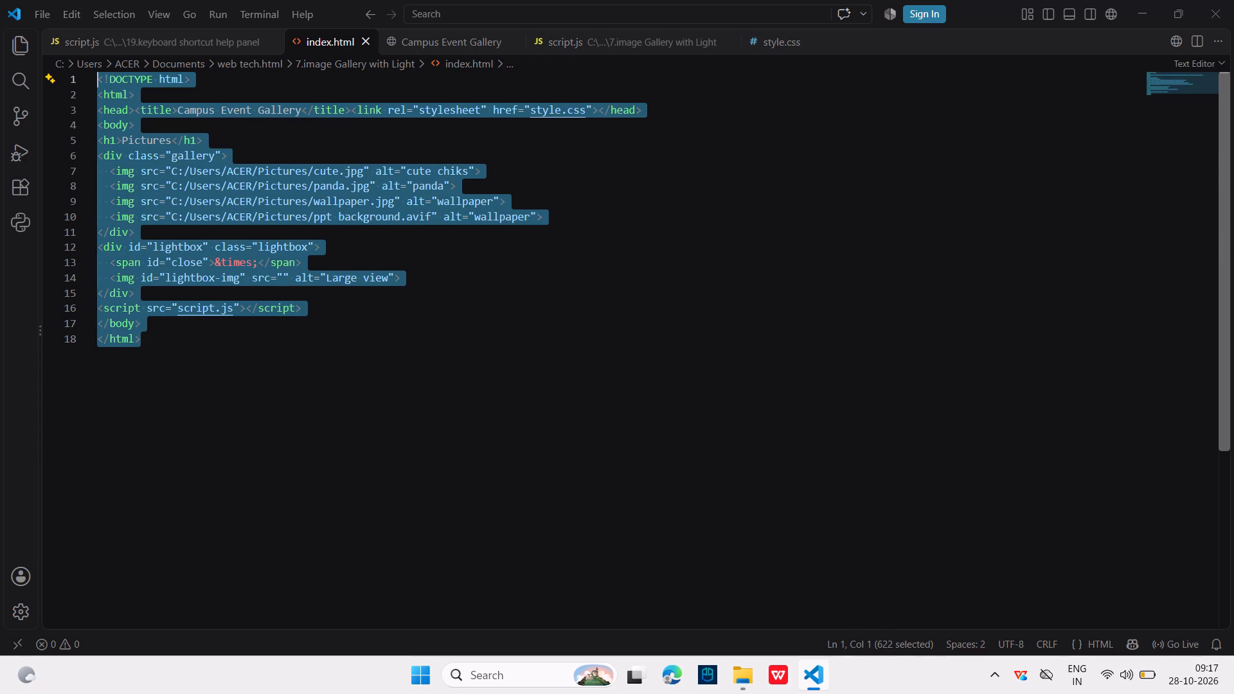
pyautogui.hotkey('ctrl', 'c')
pyautogui.hotkey('ctrl', 'c')
# Switch to Word and create a new blank document.
pyautogui.click(1143, 11)
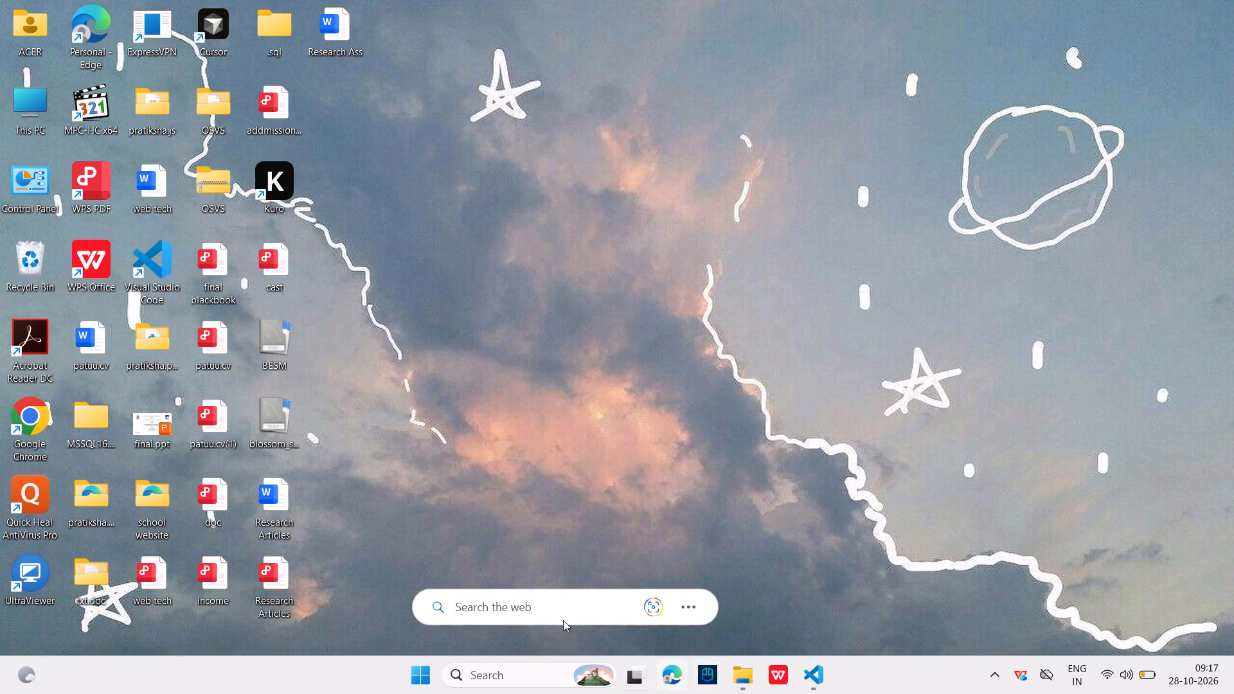
pyautogui.click(483, 670)
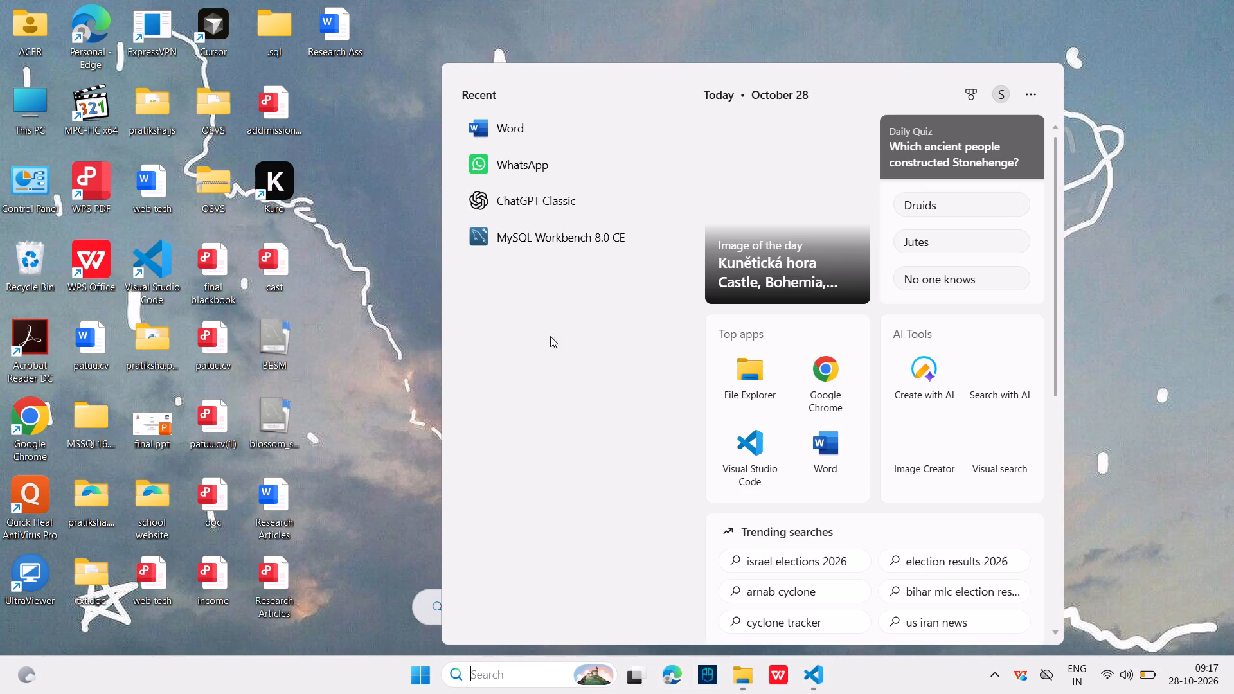
pyautogui.doubleClick(546, 140)
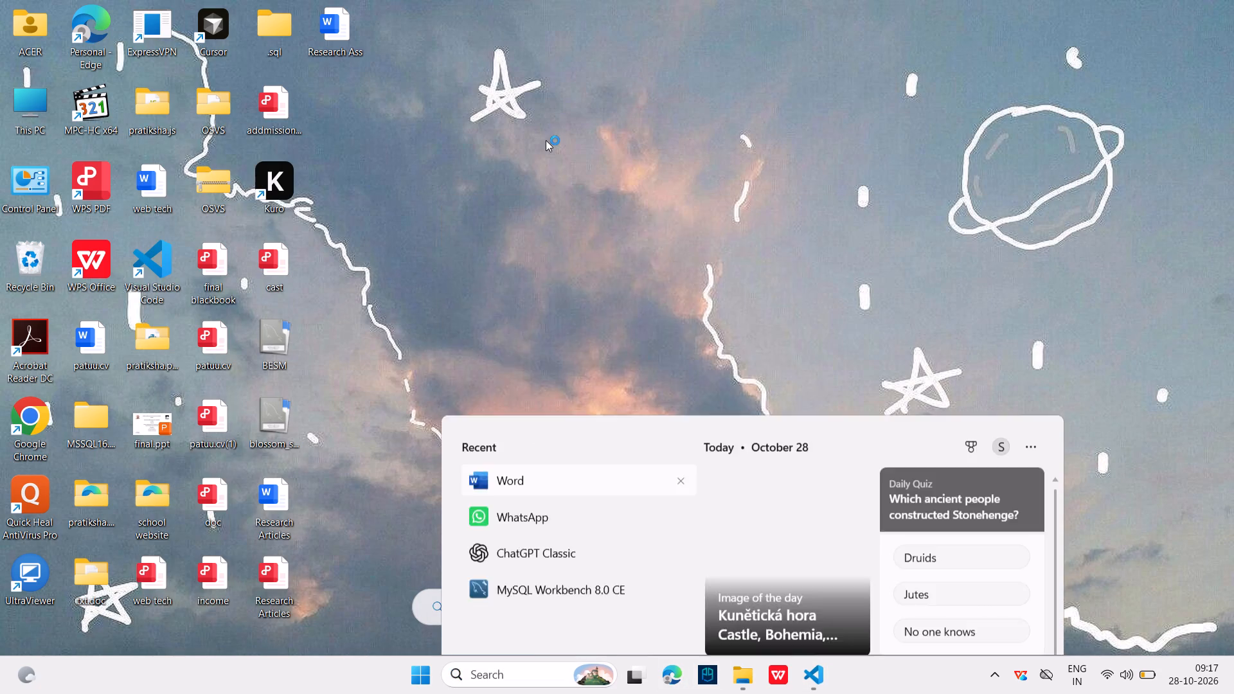
pyautogui.click(744, 248)
pyautogui.moveTo(744, 248); pyautogui.dragTo(753, 248)
pyautogui.click(222, 157)
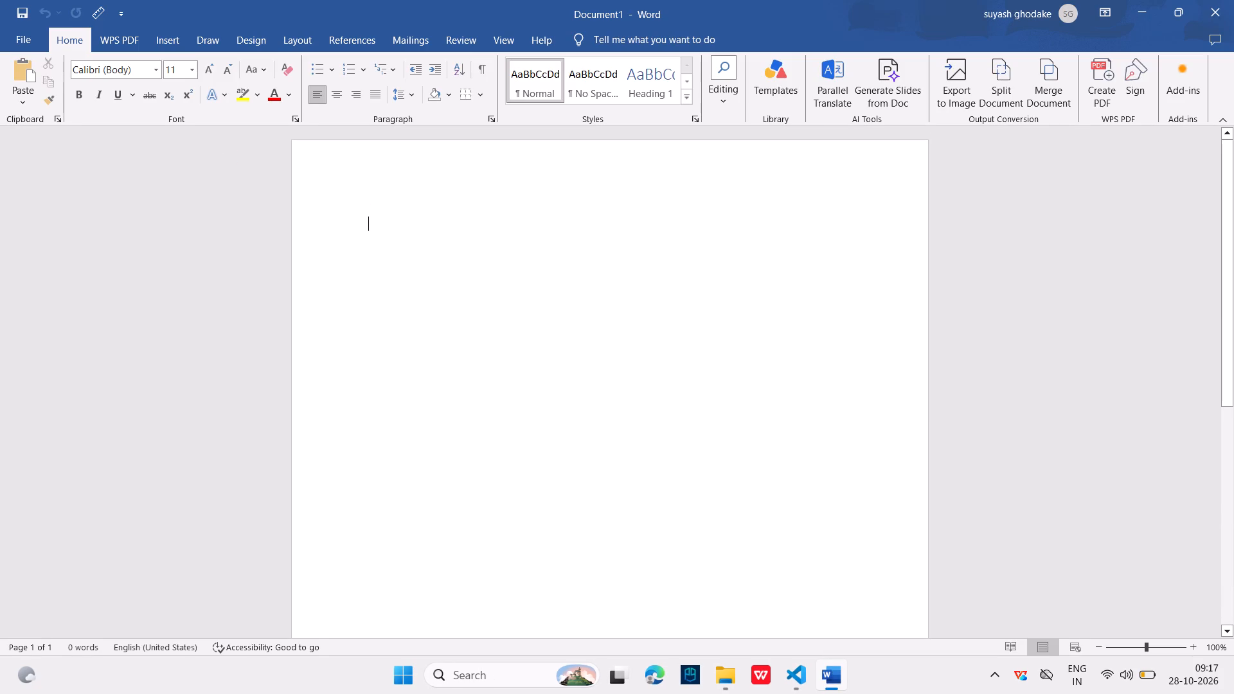
# Enter the title "Assignment 7: Image gallery with light box" on the first line, correcting any spelling slip.
pyautogui.hotkey('shift', 'a')
pyautogui.write('ssignmnet')
pyautogui.press('space')
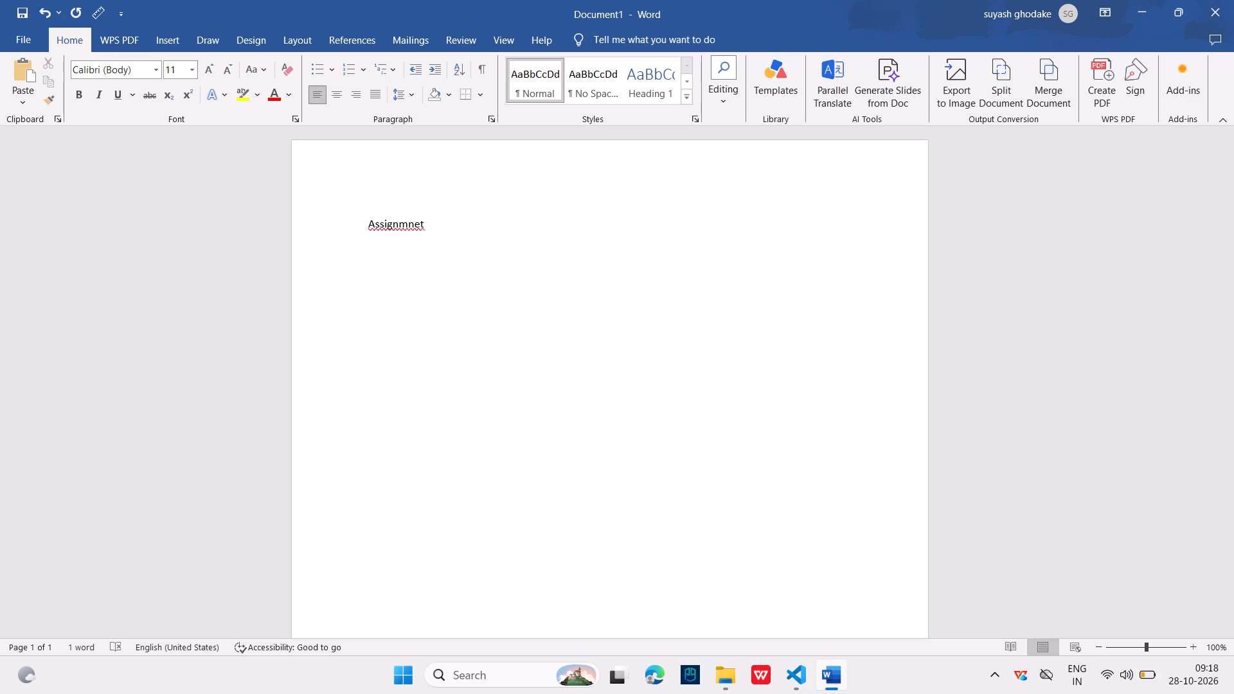
pyautogui.press('7')
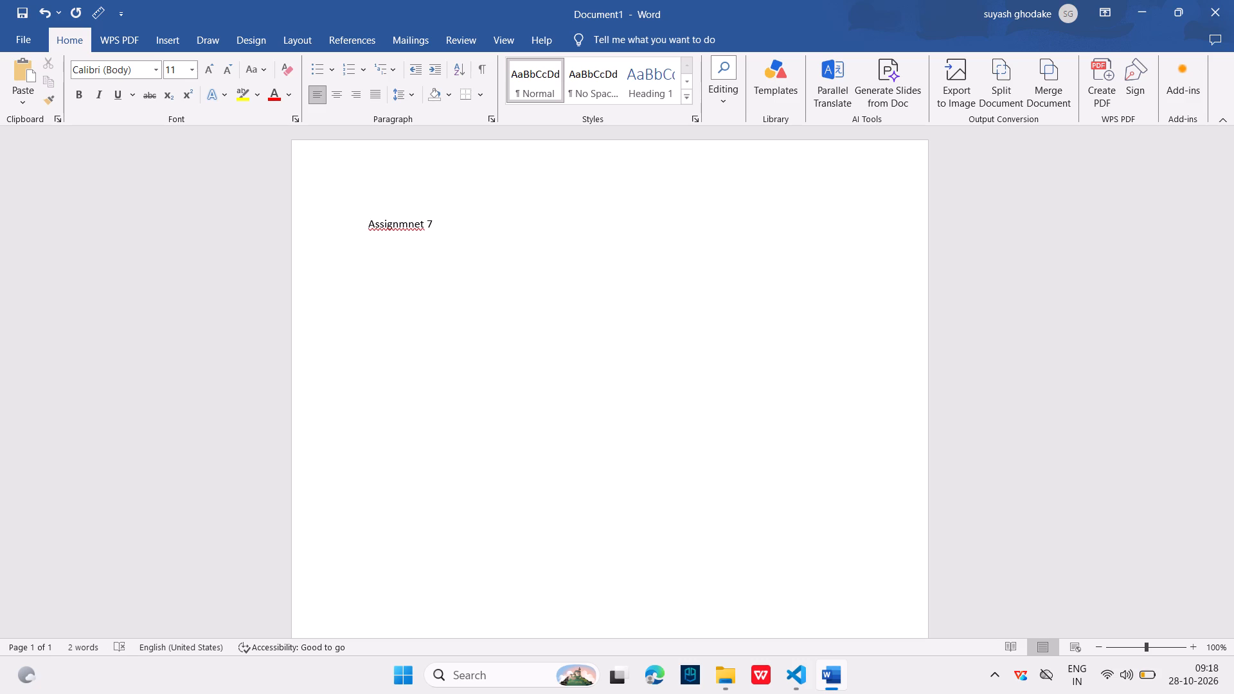
pyautogui.hotkey('shift', ':')
pyautogui.press('Left')
pyautogui.press('Left')
pyautogui.press('Left')
pyautogui.press('Left')
pyautogui.press('Left')
pyautogui.press('BackSpace')
pyautogui.press('Right')
pyautogui.press('n')
pyautogui.press('Right')
pyautogui.press('Right')
pyautogui.press('Right')
pyautogui.press('Right')
pyautogui.press('space')
pyautogui.write('Image')
pyautogui.press('space')
pyautogui.write('gallery')
pyautogui.press('space')
pyautogui.write('with')
pyautogui.press('space')
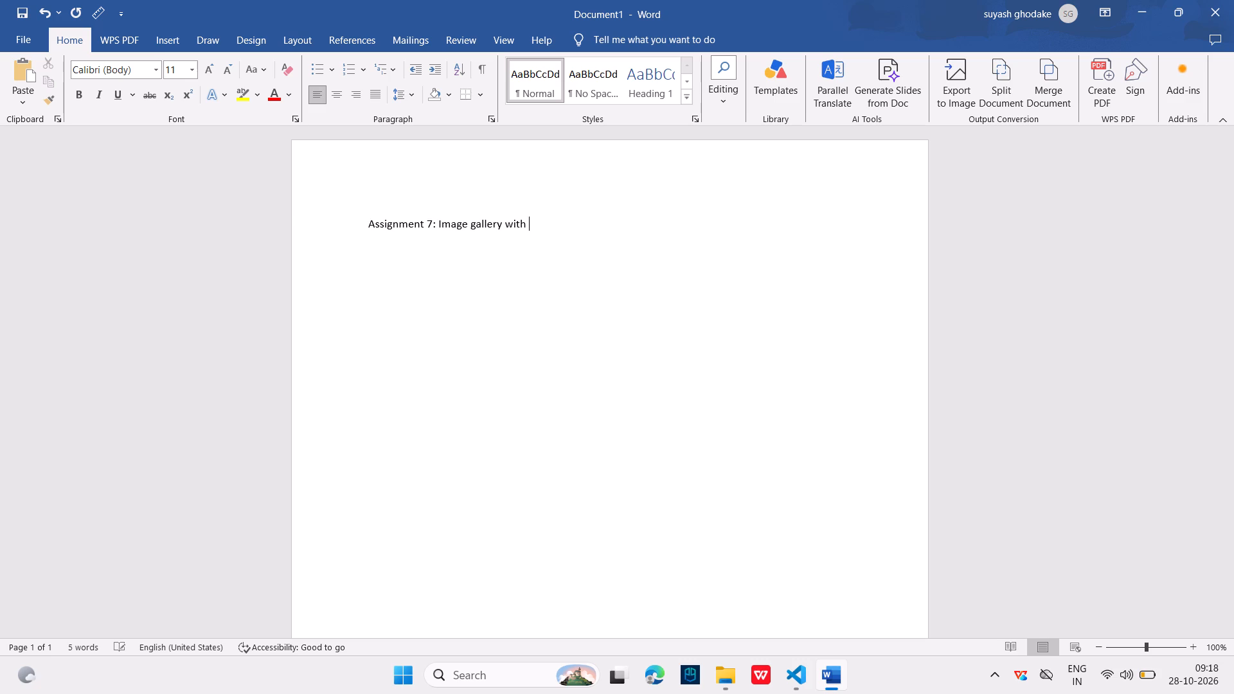
pyautogui.write('light bo')
pyautogui.press('x')
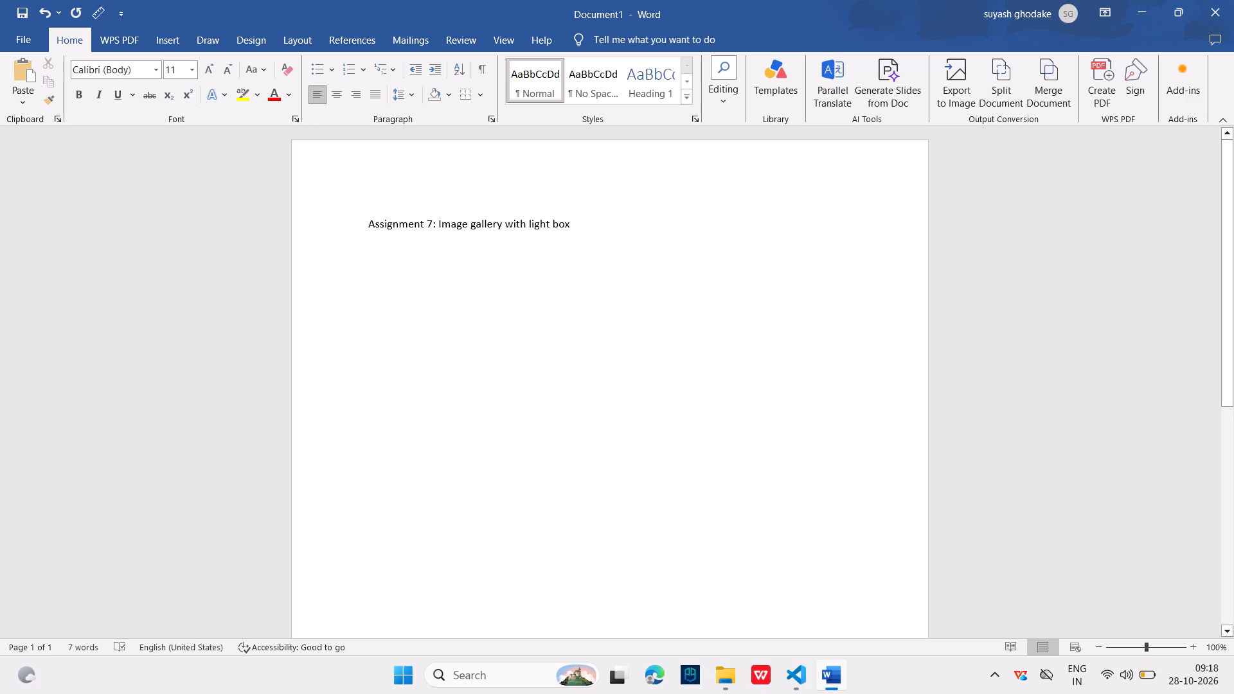
# Format the assignment title as 14 pt, bold and centred.
pyautogui.moveTo(365, 221); pyautogui.dragTo(591, 208)
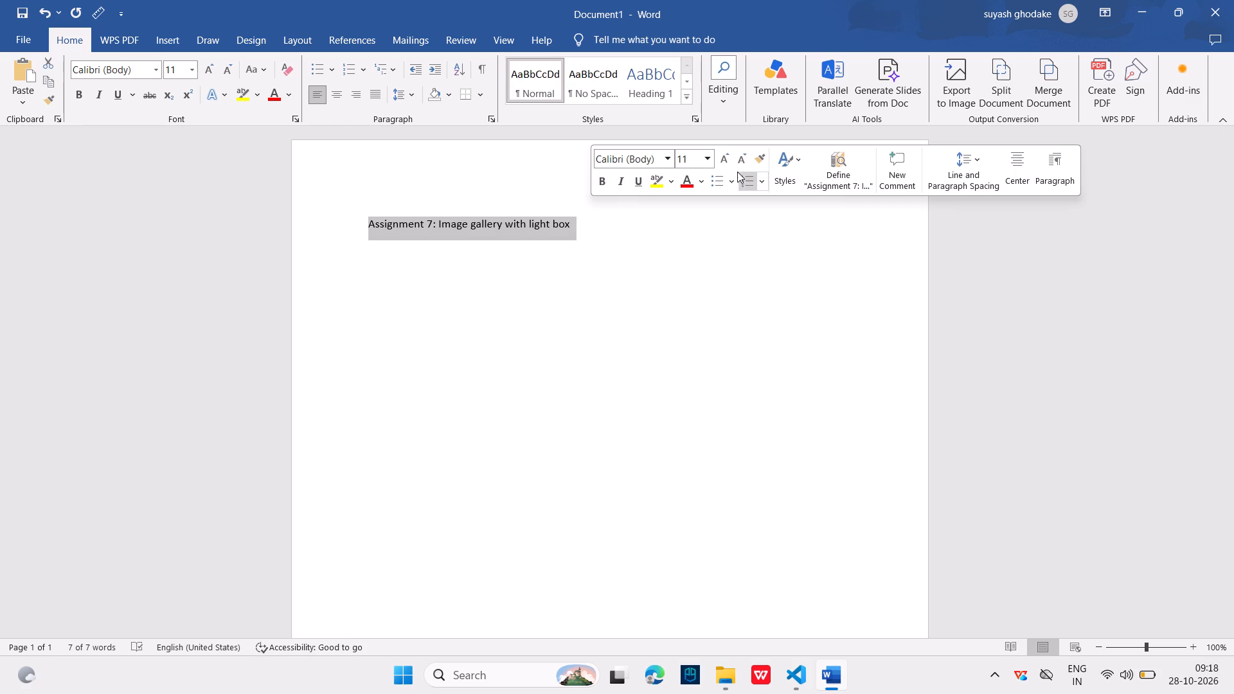
pyautogui.click(693, 165)
pyautogui.write('14')
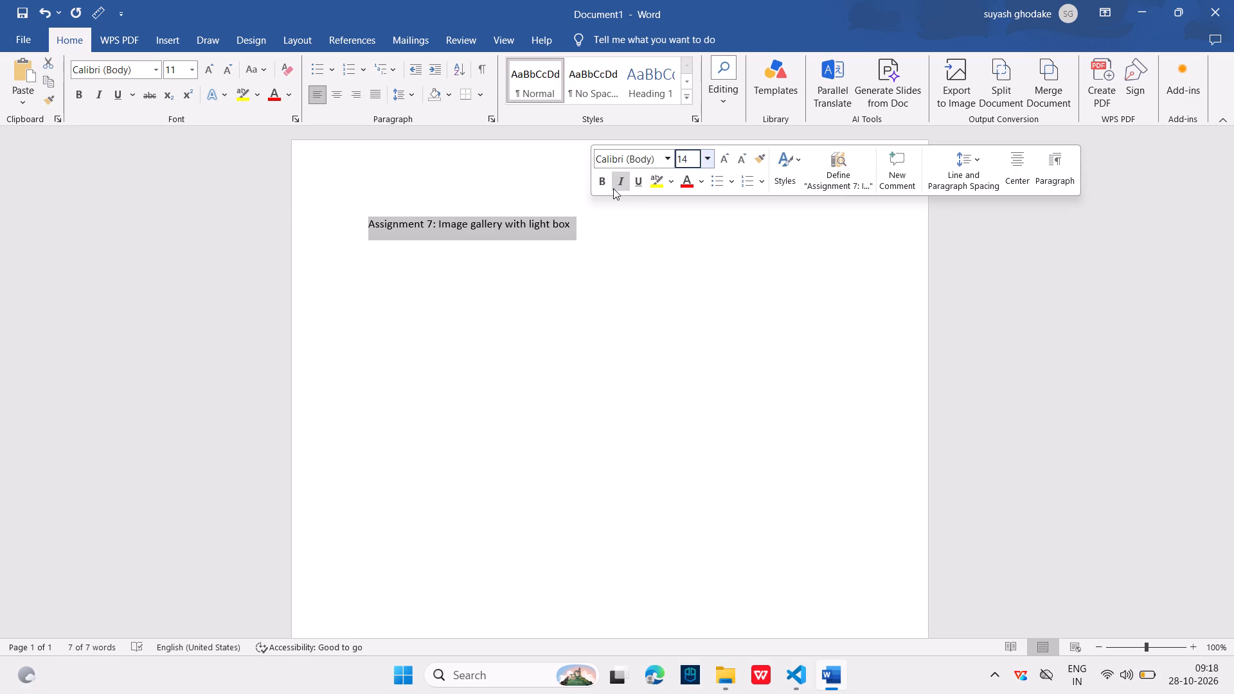
pyautogui.click(607, 186)
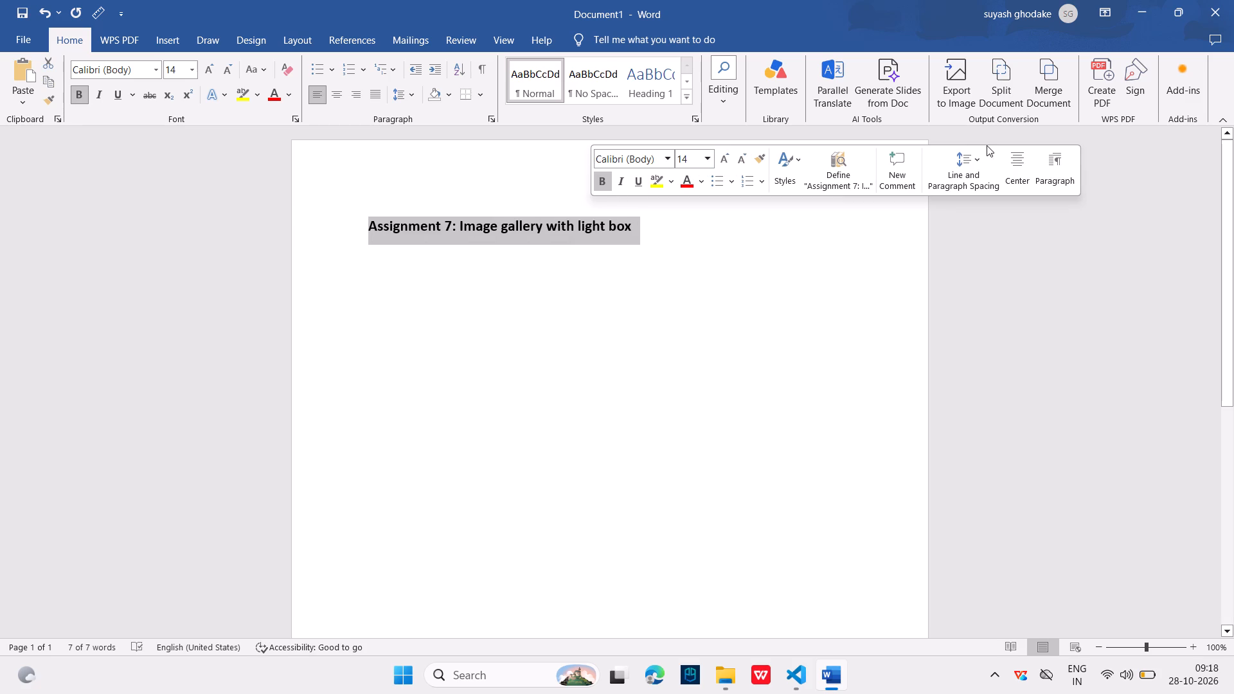
pyautogui.click(1008, 154)
pyautogui.click(803, 283)
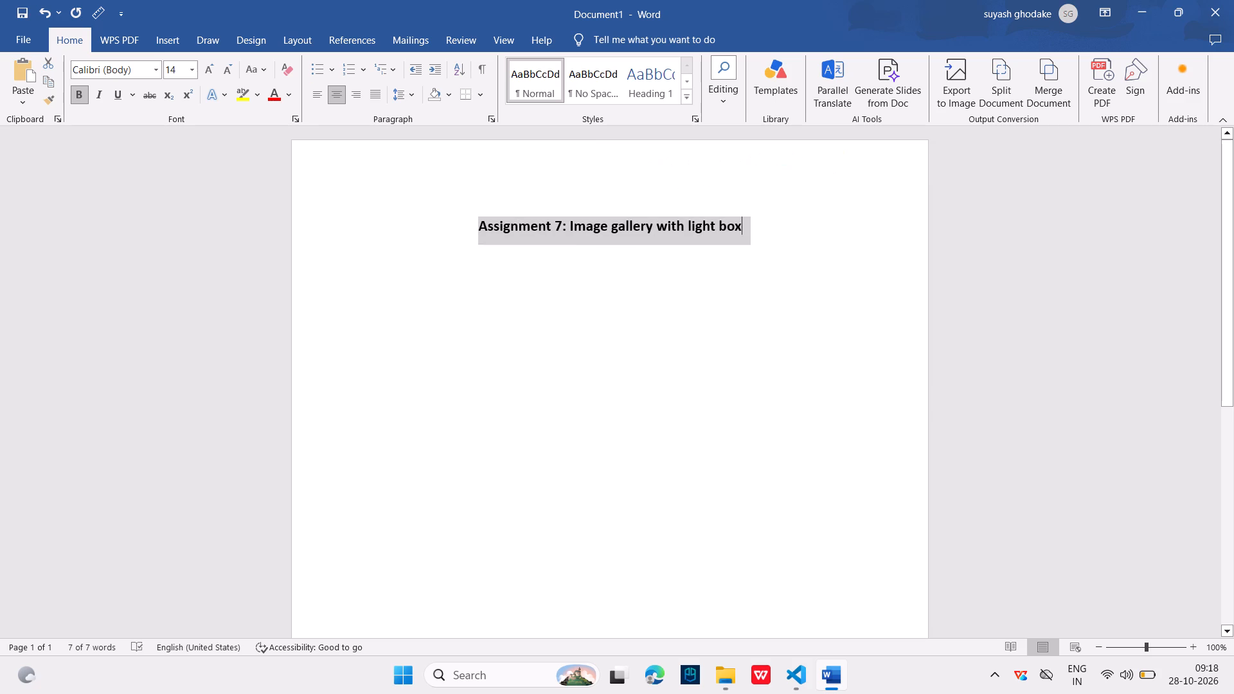
# Add a left-aligned heading line "*index.html-" below the title.
pyautogui.press('Return')
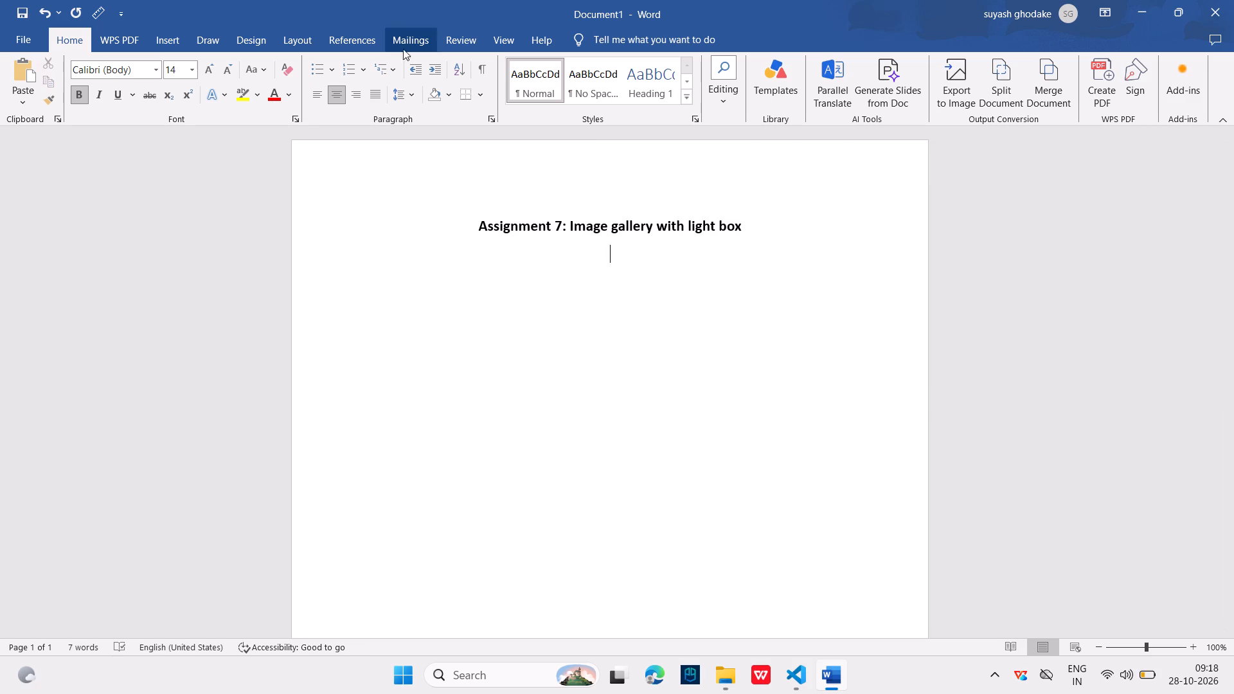
pyautogui.click(319, 100)
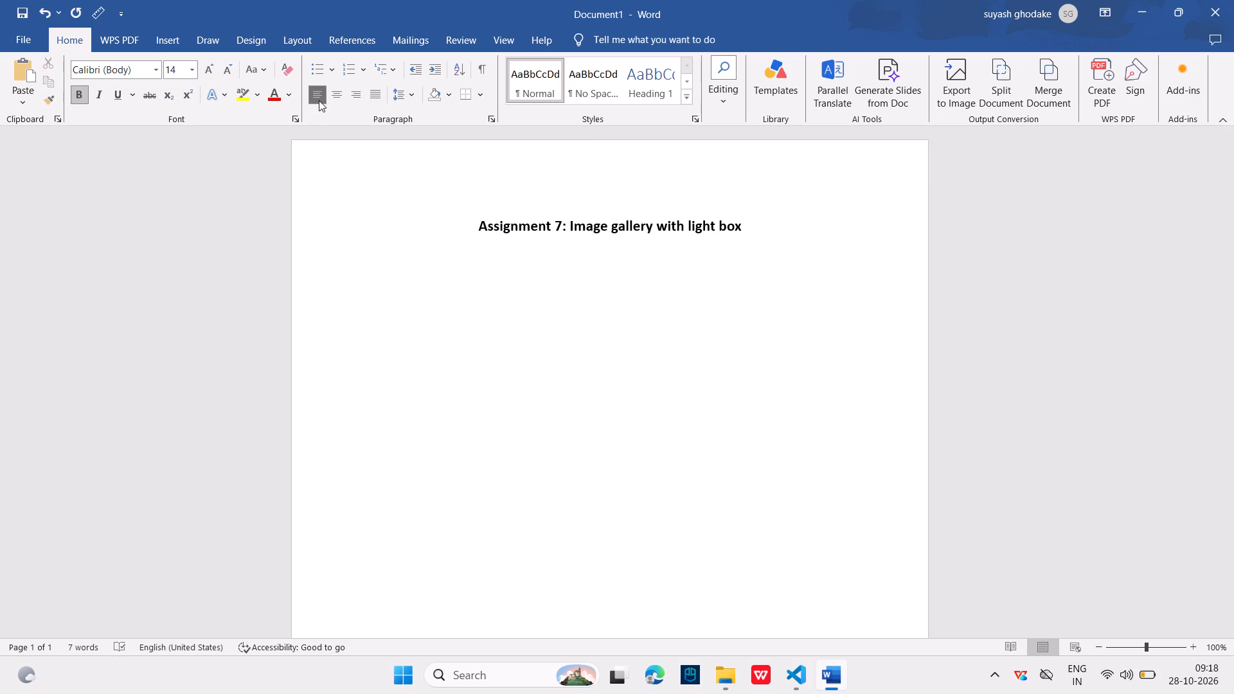
pyautogui.write('*in')
pyautogui.write('dex')
pyautogui.press('.')
pyautogui.write('ht')
pyautogui.write(',l')
pyautogui.press('BackSpace')
pyautogui.press('BackSpace')
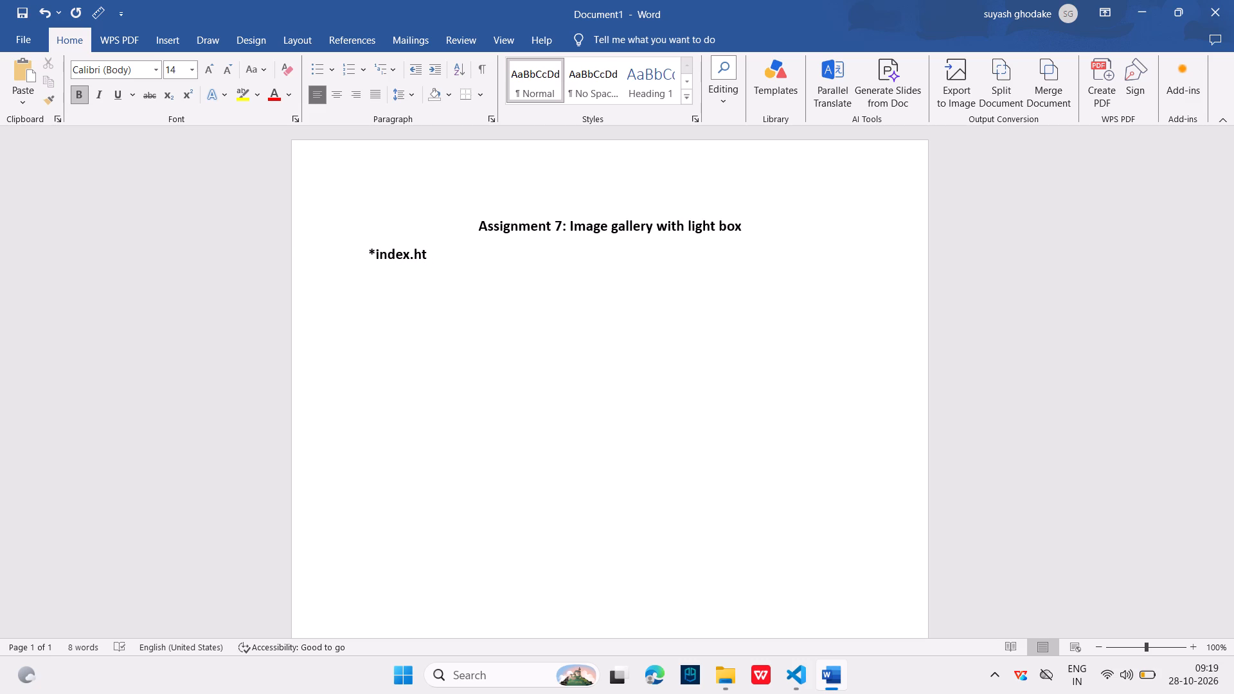
pyautogui.write('ml')
pyautogui.press('-')
# Paste the copied HTML code on a new line under the "*index.html-" heading.
pyautogui.press('Return')
pyautogui.hotkey('ctrl', 'v')
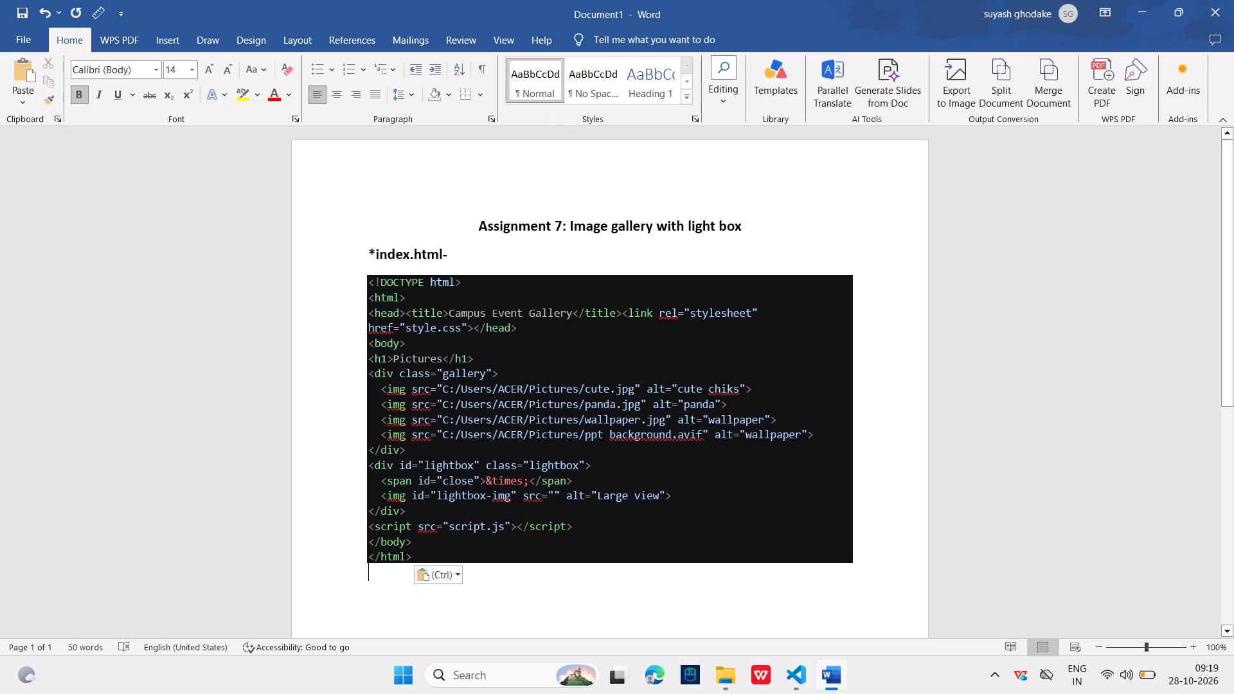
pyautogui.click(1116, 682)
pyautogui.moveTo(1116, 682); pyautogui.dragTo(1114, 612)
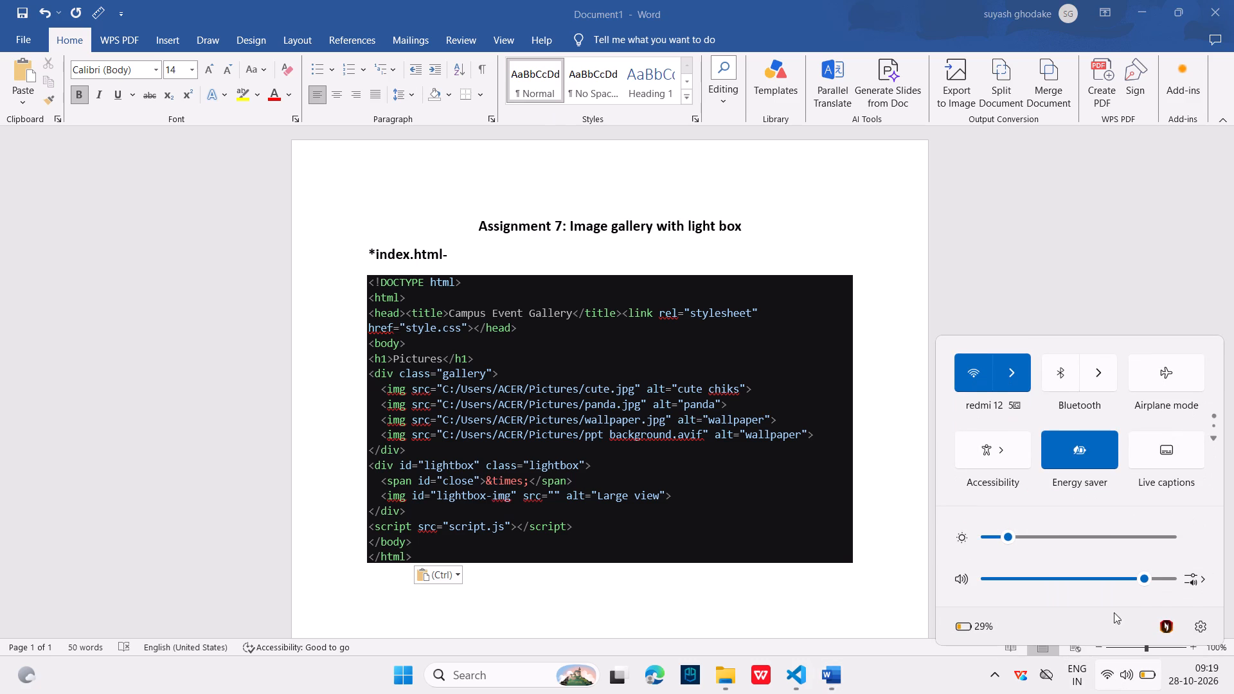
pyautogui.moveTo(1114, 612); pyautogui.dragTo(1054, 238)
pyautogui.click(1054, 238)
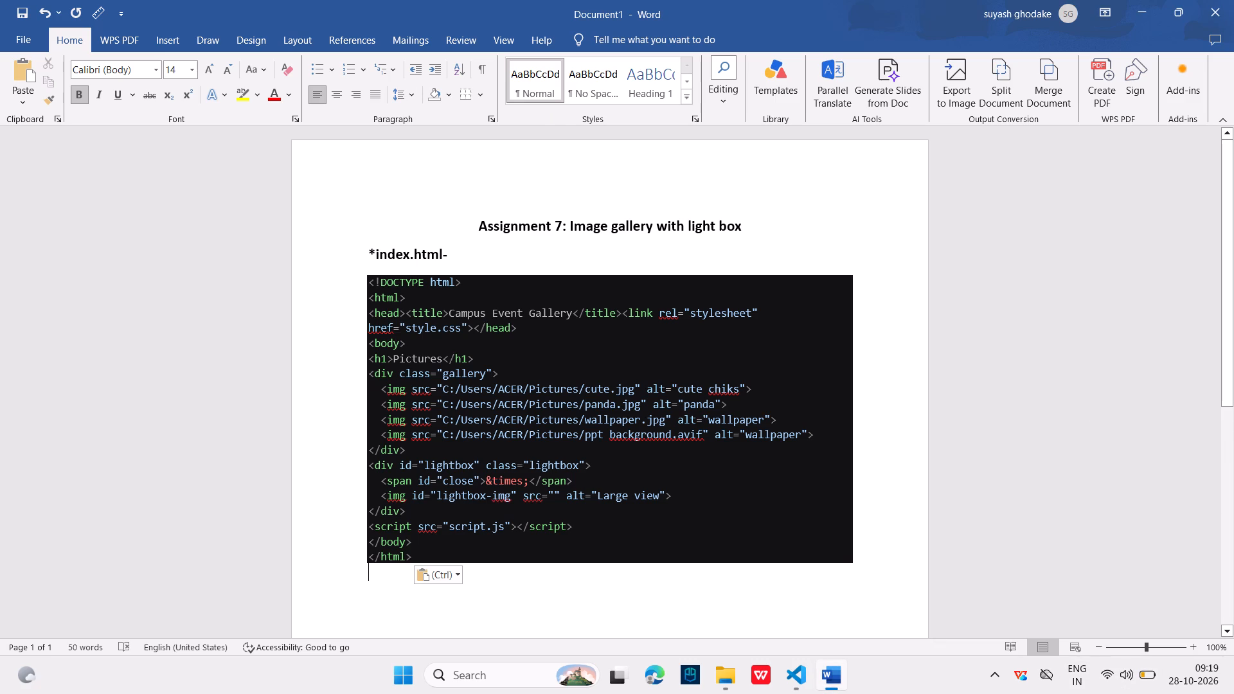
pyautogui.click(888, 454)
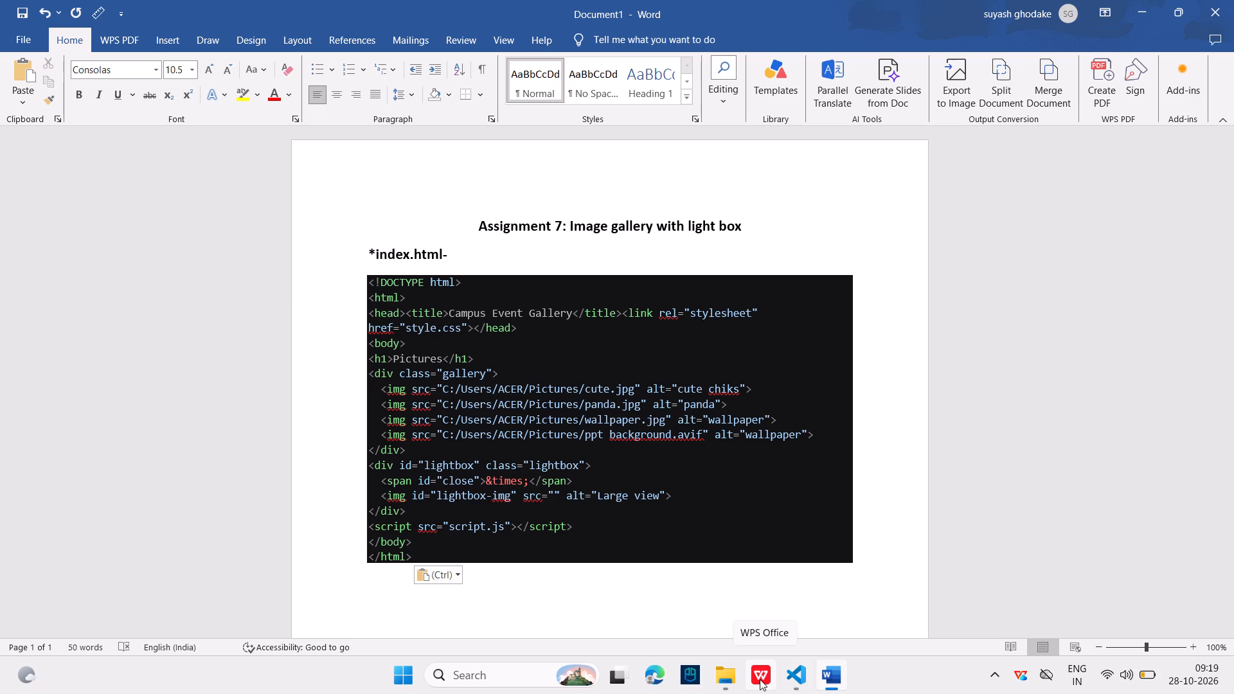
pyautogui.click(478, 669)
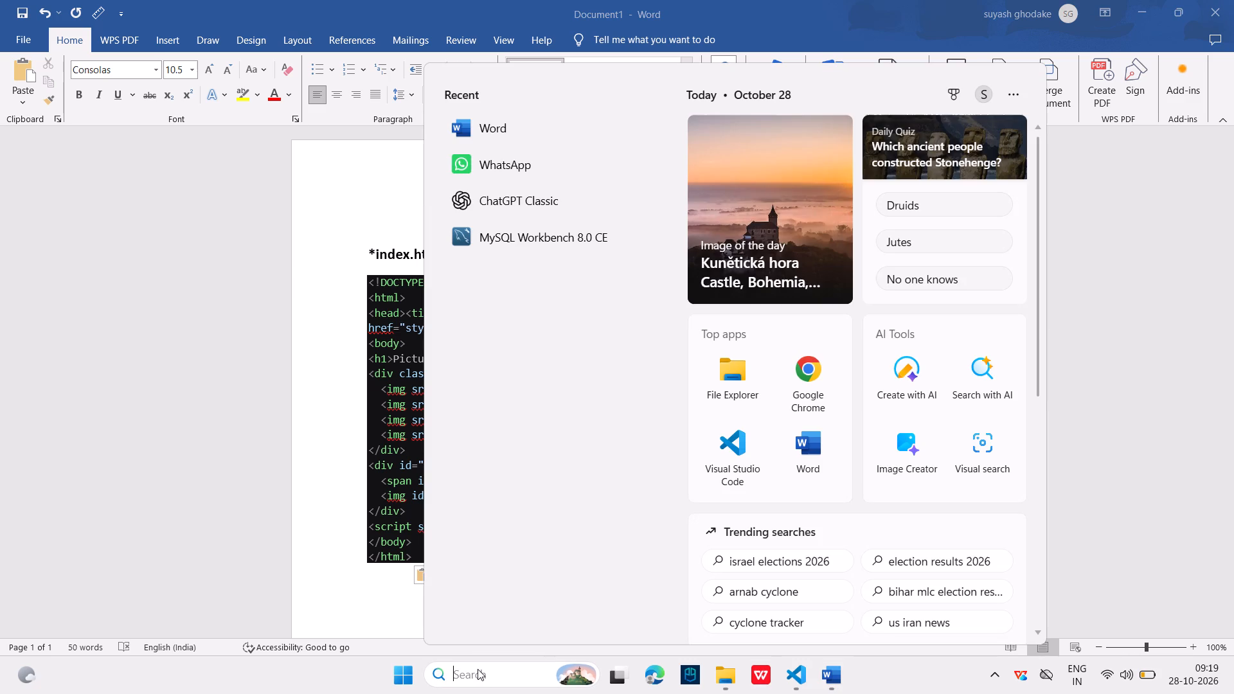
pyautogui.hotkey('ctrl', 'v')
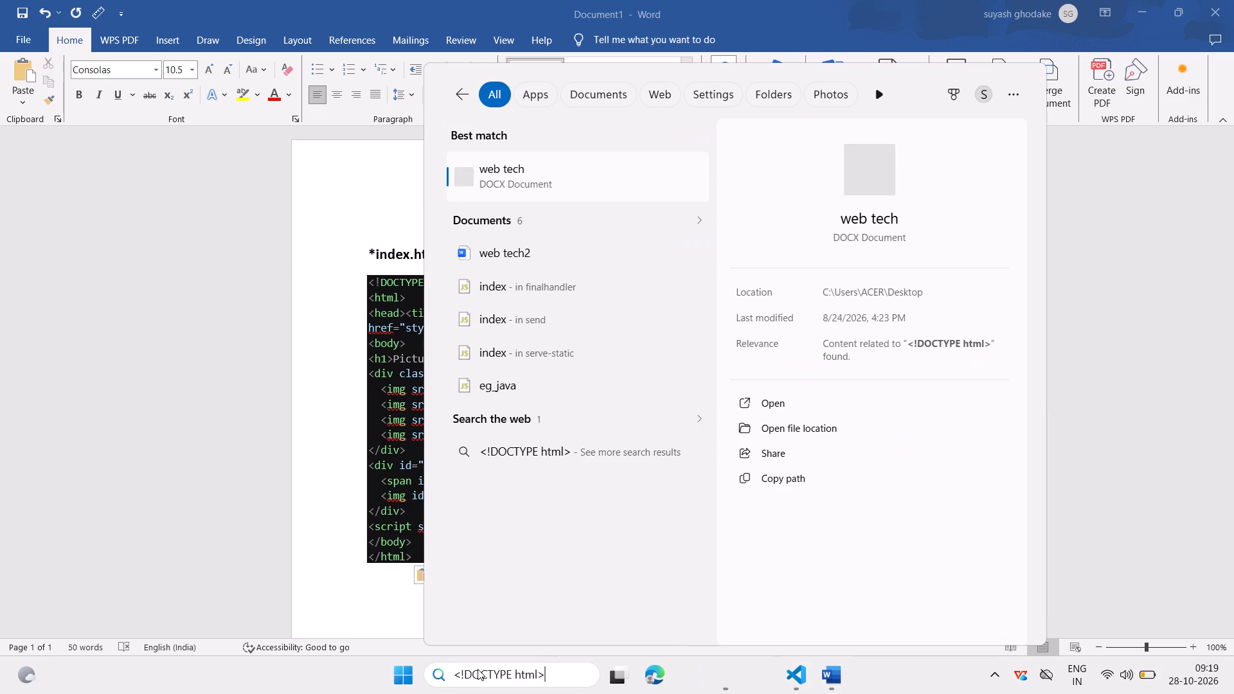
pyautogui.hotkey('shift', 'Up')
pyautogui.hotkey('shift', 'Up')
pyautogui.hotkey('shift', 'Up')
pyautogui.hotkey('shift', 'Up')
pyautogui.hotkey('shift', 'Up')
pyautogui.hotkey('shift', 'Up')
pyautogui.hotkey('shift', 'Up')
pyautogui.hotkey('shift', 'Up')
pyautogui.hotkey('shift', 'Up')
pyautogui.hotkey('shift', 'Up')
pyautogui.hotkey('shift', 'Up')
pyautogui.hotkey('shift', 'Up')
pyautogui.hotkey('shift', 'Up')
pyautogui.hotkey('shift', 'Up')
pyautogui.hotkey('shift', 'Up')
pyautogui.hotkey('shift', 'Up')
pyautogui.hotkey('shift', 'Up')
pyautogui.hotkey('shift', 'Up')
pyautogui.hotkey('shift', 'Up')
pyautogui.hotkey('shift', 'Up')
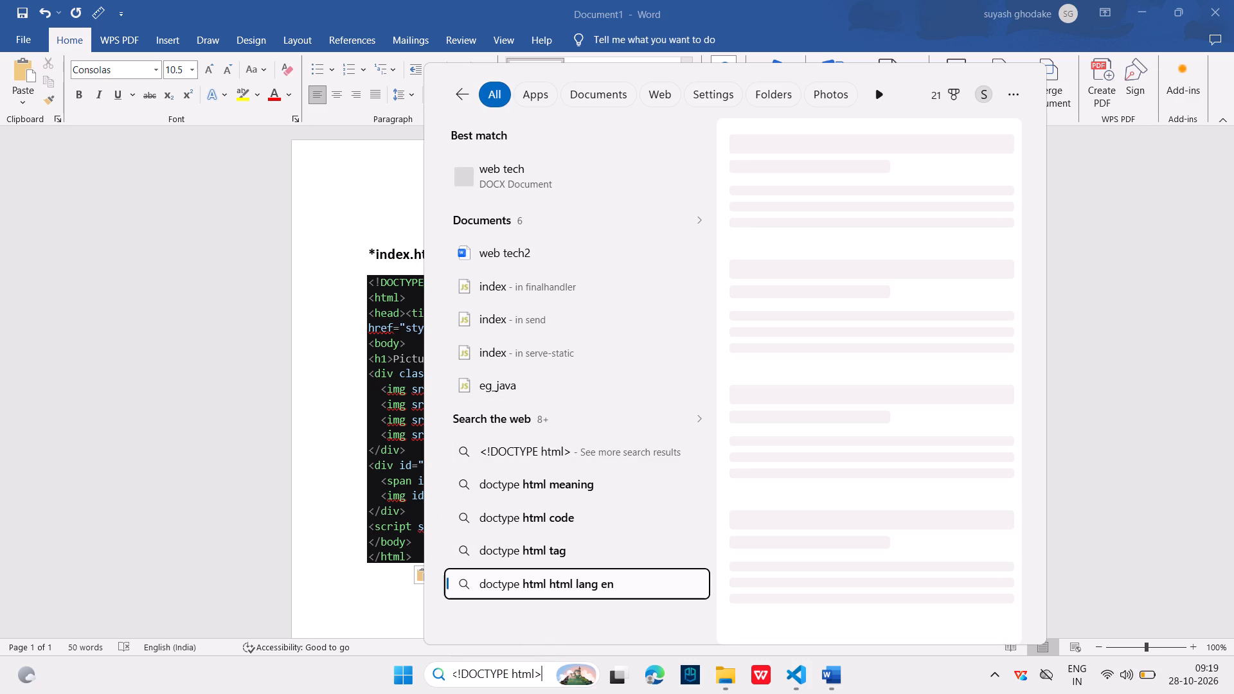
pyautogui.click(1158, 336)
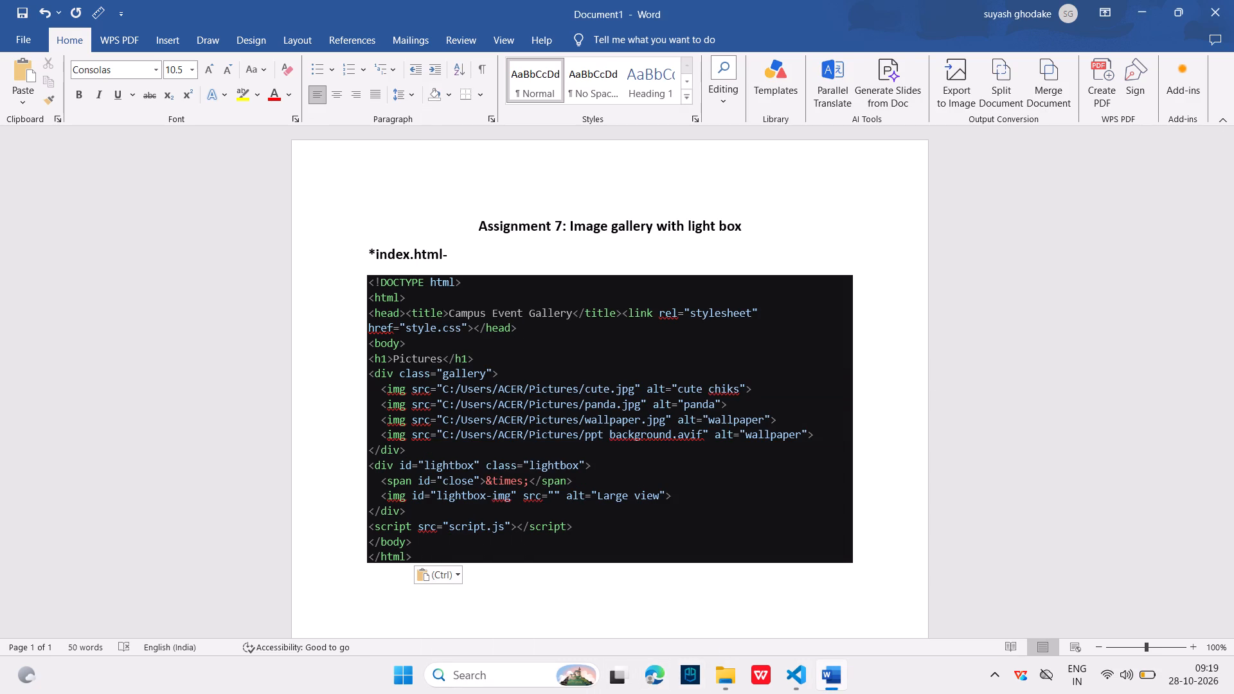
# Minimise the Word document, open Google Chrome from the desktop and start a new Google search.
pyautogui.click(1141, 5)
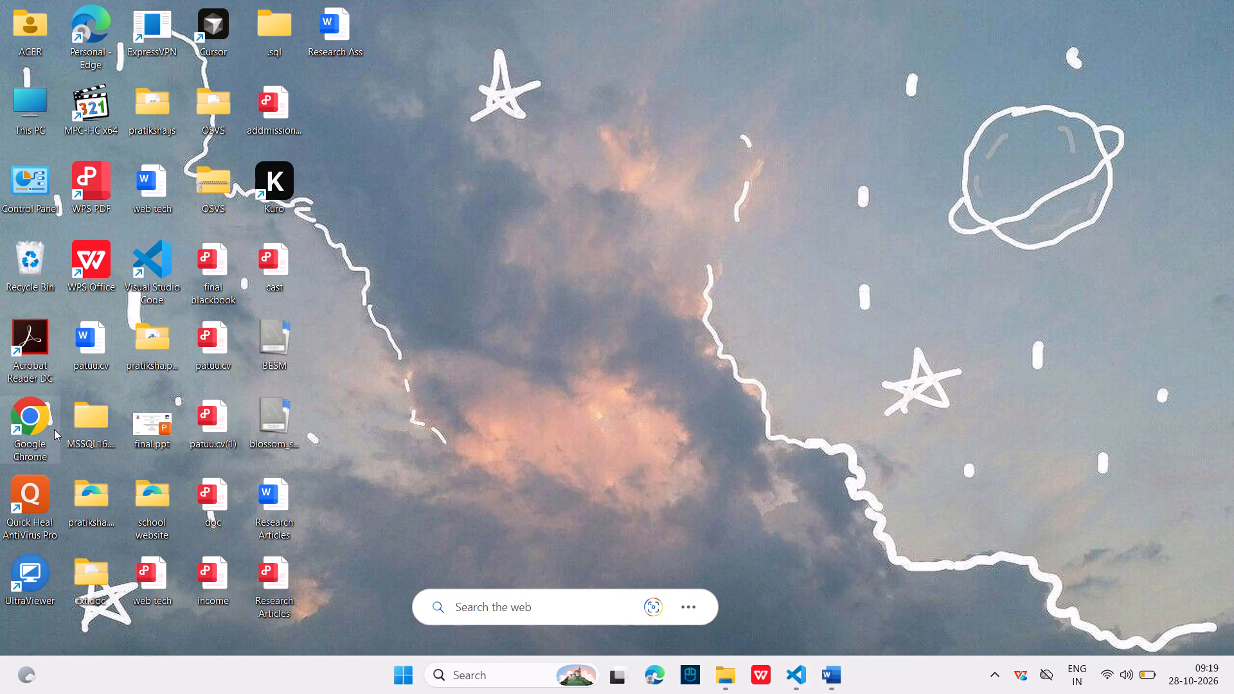
pyautogui.doubleClick(35, 429)
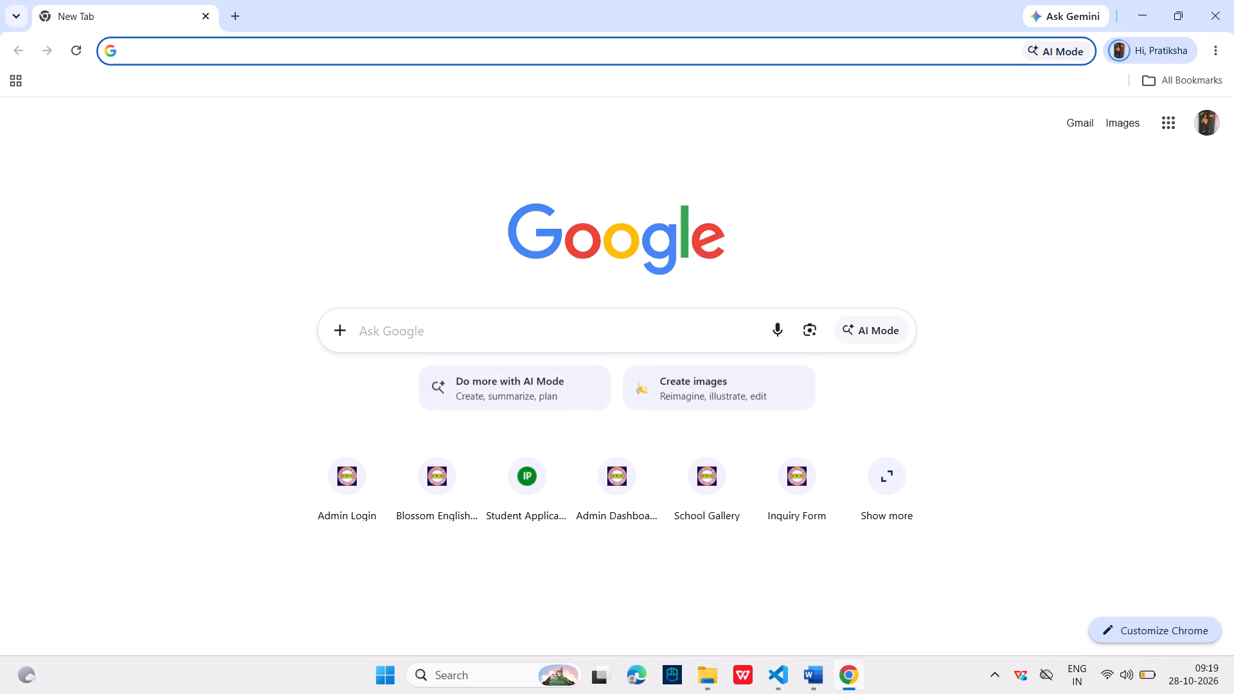
pyautogui.click(508, 344)
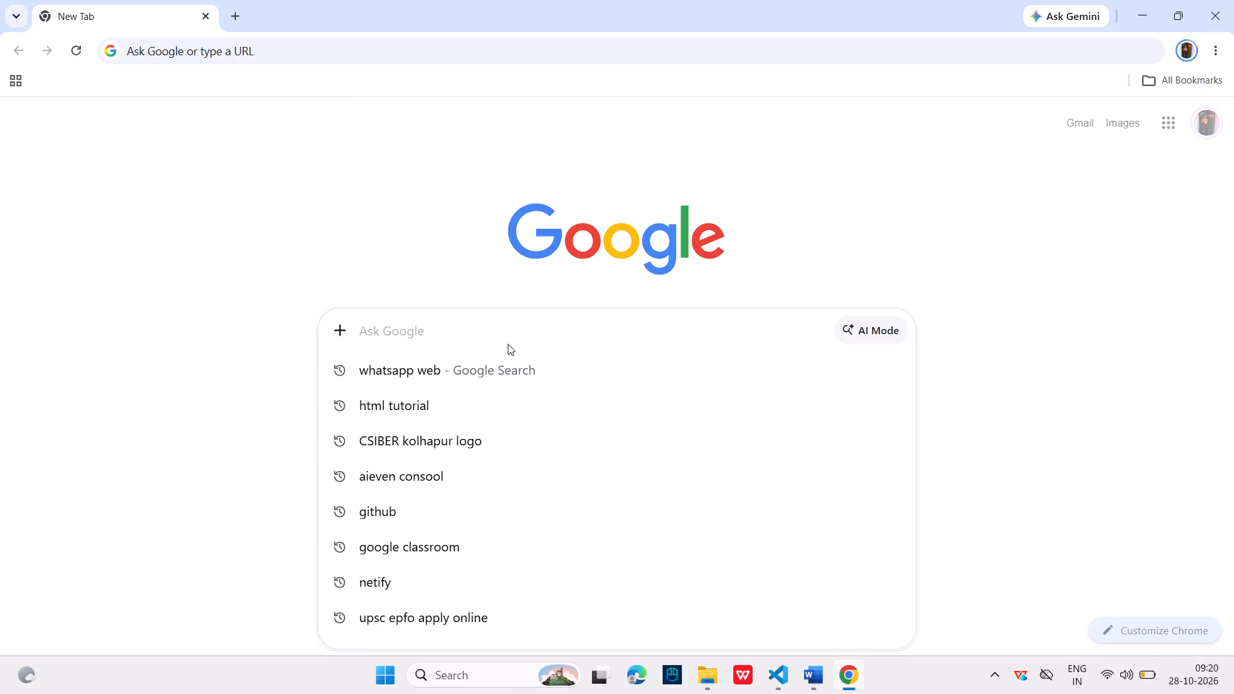
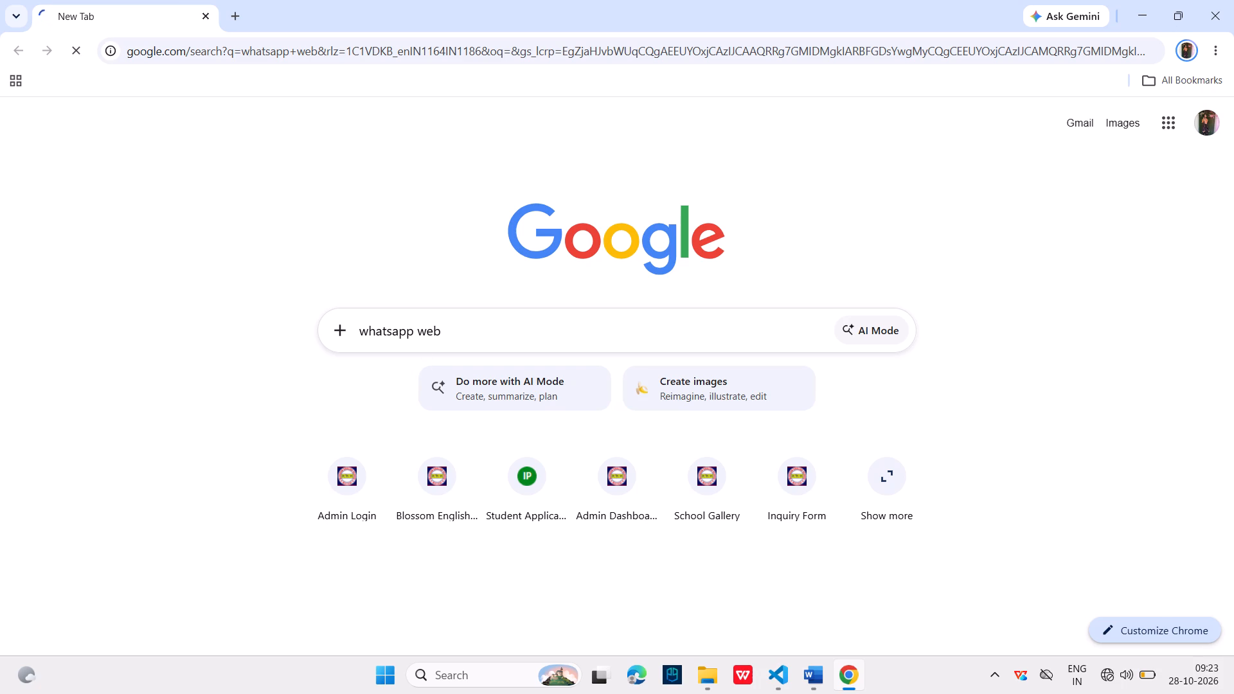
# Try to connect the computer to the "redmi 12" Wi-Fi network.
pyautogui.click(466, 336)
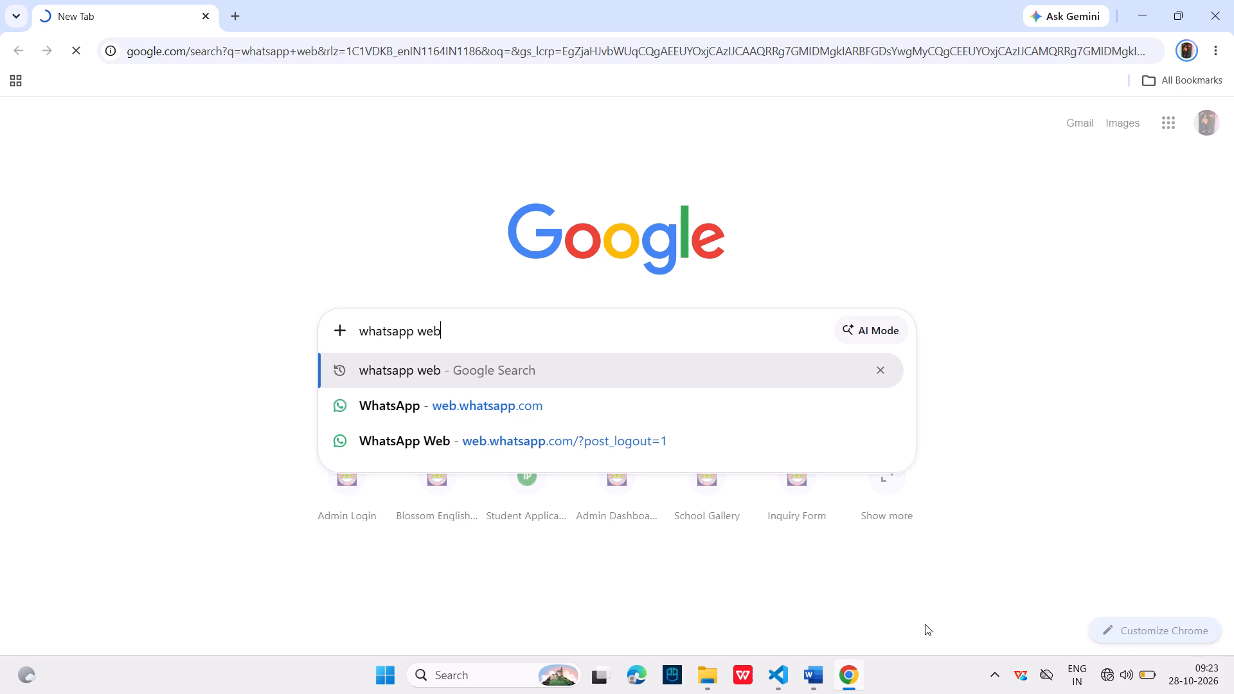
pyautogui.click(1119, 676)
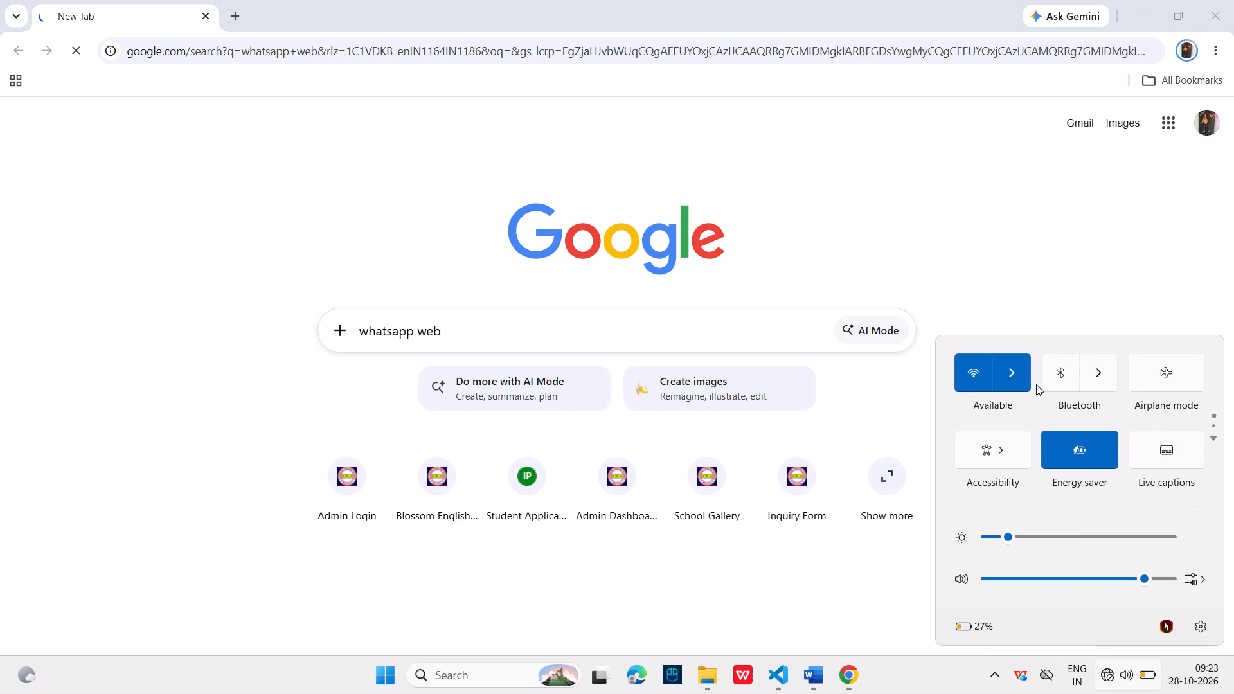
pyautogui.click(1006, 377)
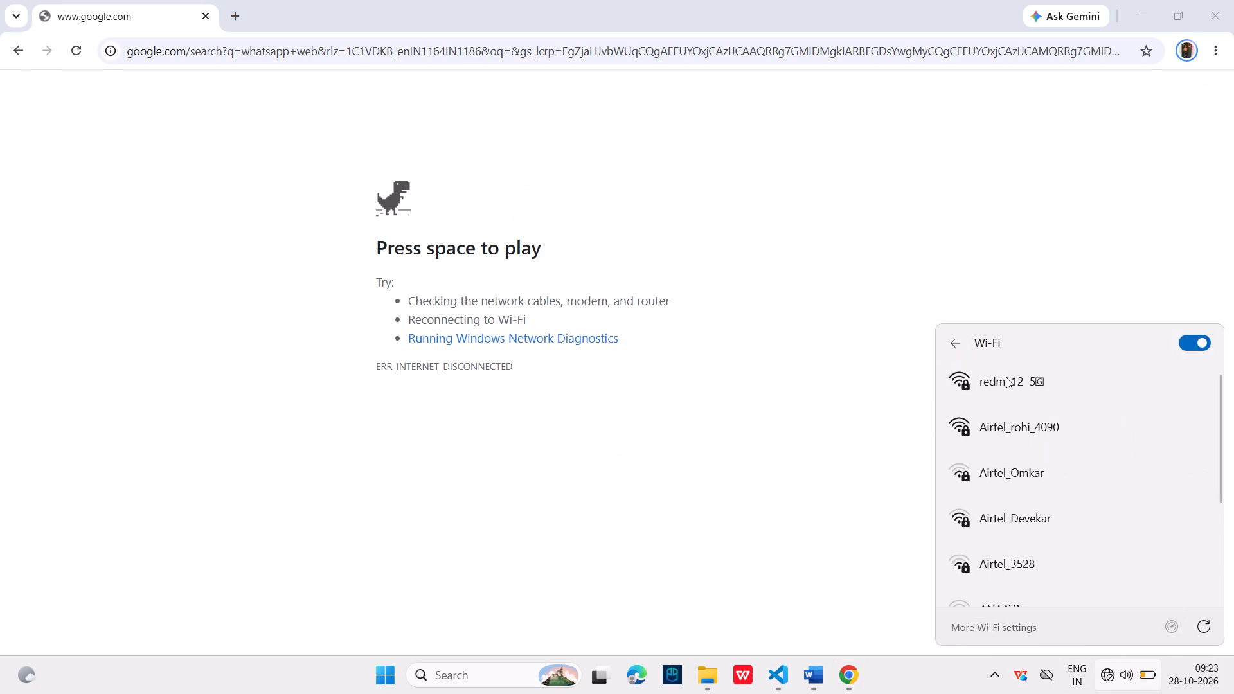
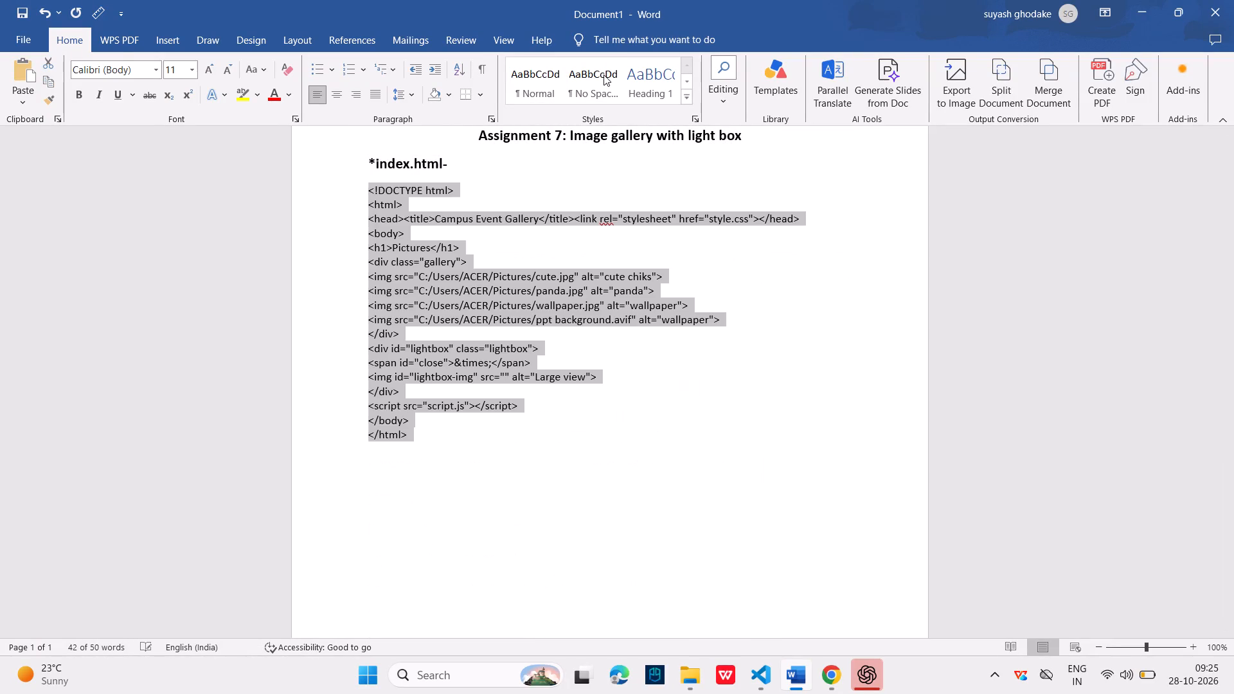
# Add a new empty line below the closing </html> tag of the pasted code.
pyautogui.click(479, 422)
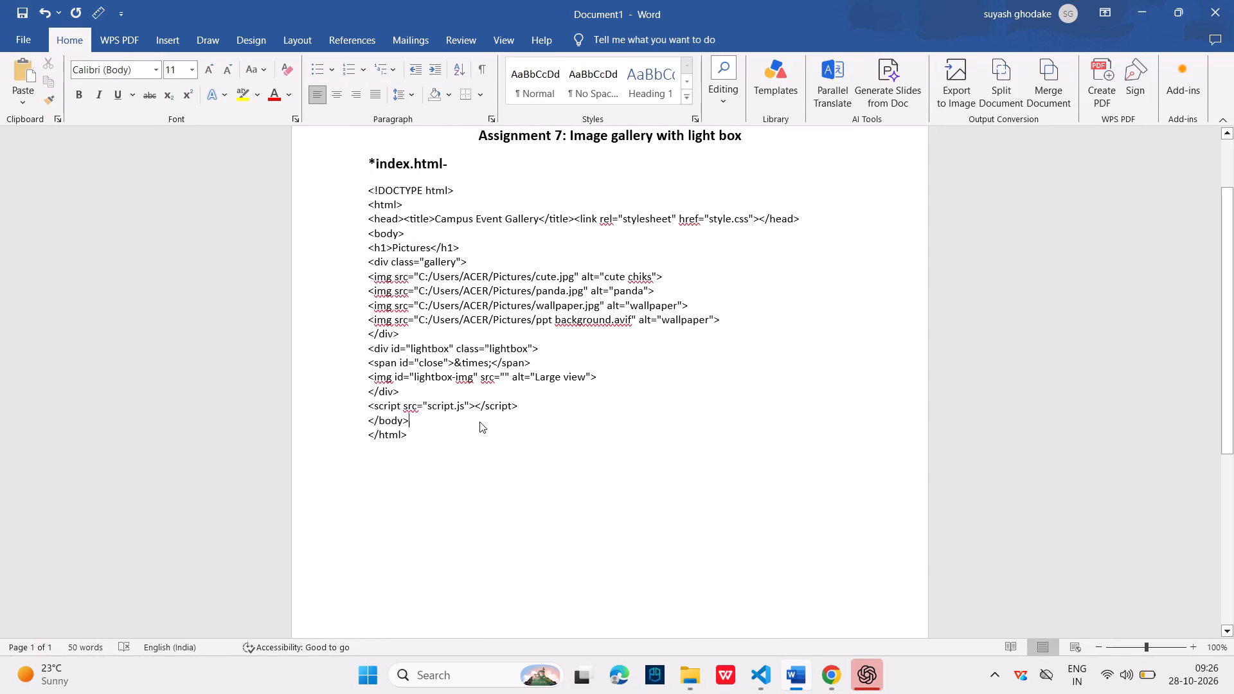
pyautogui.press('Down')
pyautogui.press('Return')
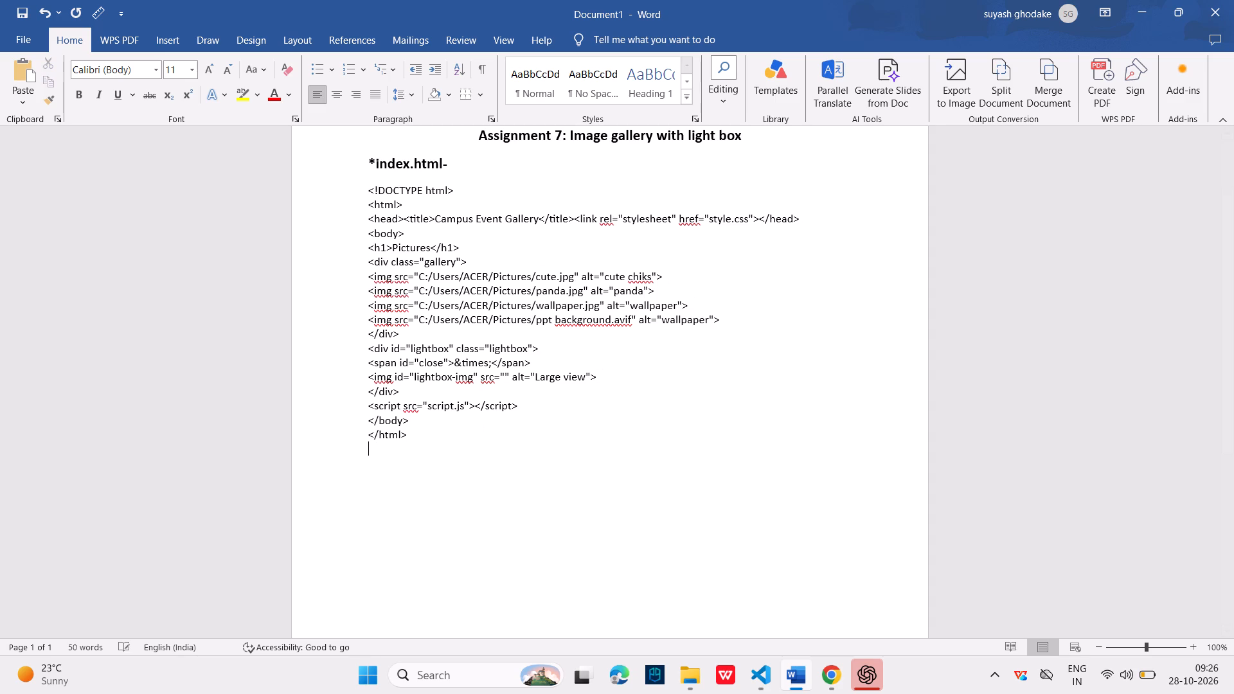
# Add the bold heading line "*Style.css-" directly below the closing </html> line of the pasted HTML code.
pyautogui.hotkey('shift', '*')
pyautogui.write('Styl')
pyautogui.press('e')
pyautogui.write('.css-')
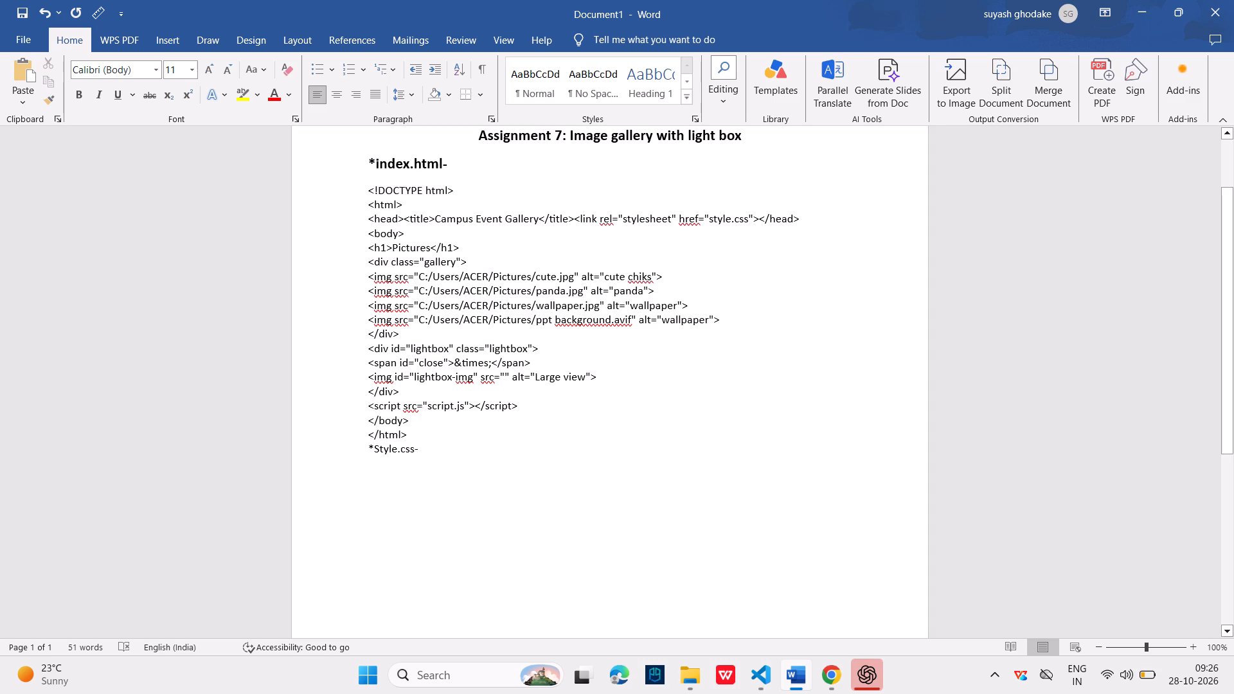
pyautogui.moveTo(366, 450); pyautogui.dragTo(431, 457)
pyautogui.click(447, 429)
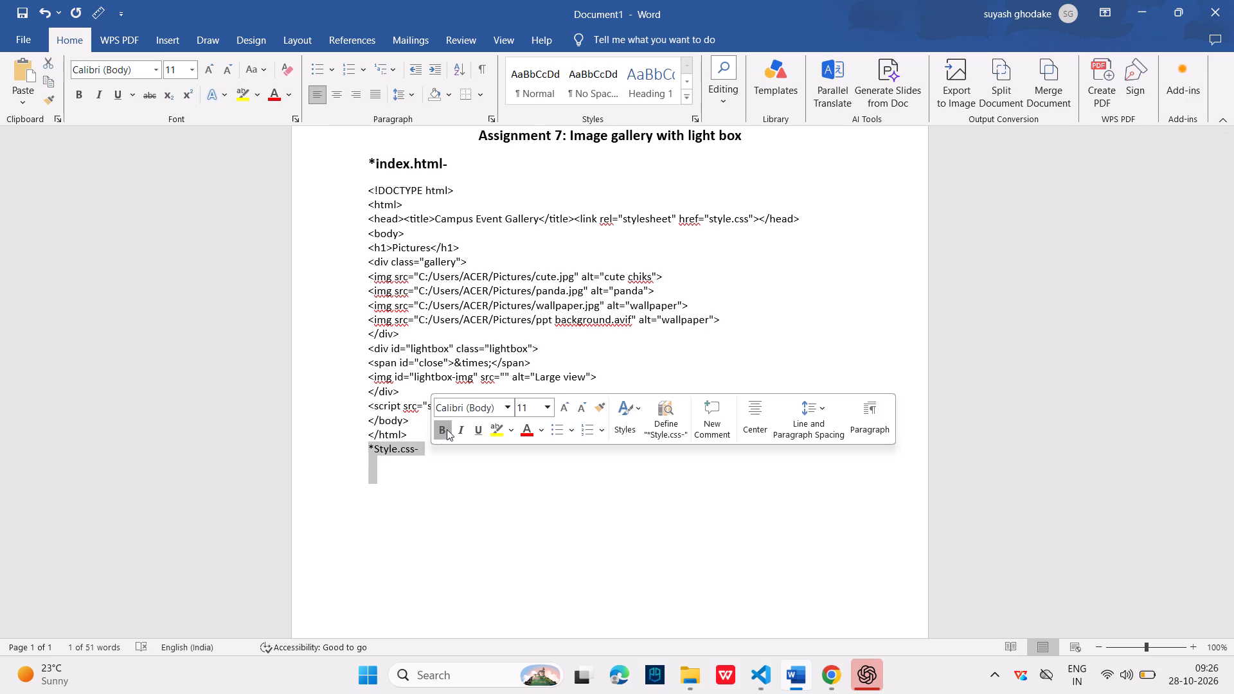
pyautogui.click(453, 474)
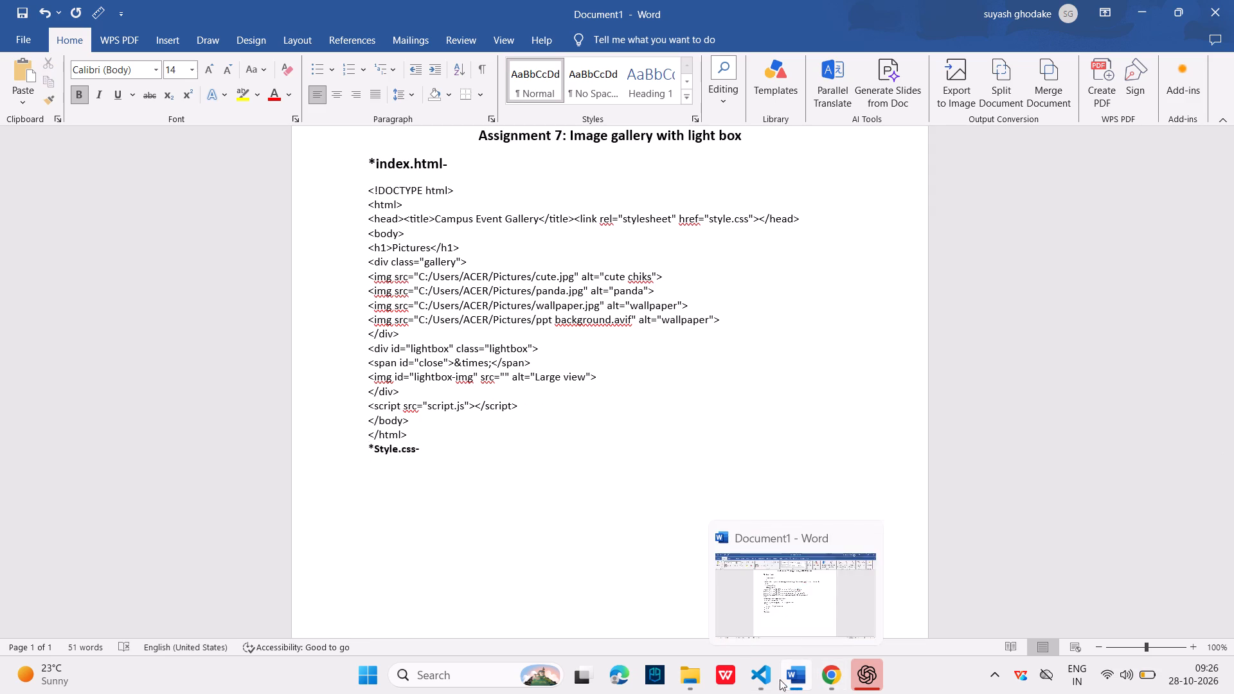
# Switch to Visual Studio Code, open the gallery's style.css and select its code from the last line upwards.
pyautogui.click(773, 624)
pyautogui.click(618, 429)
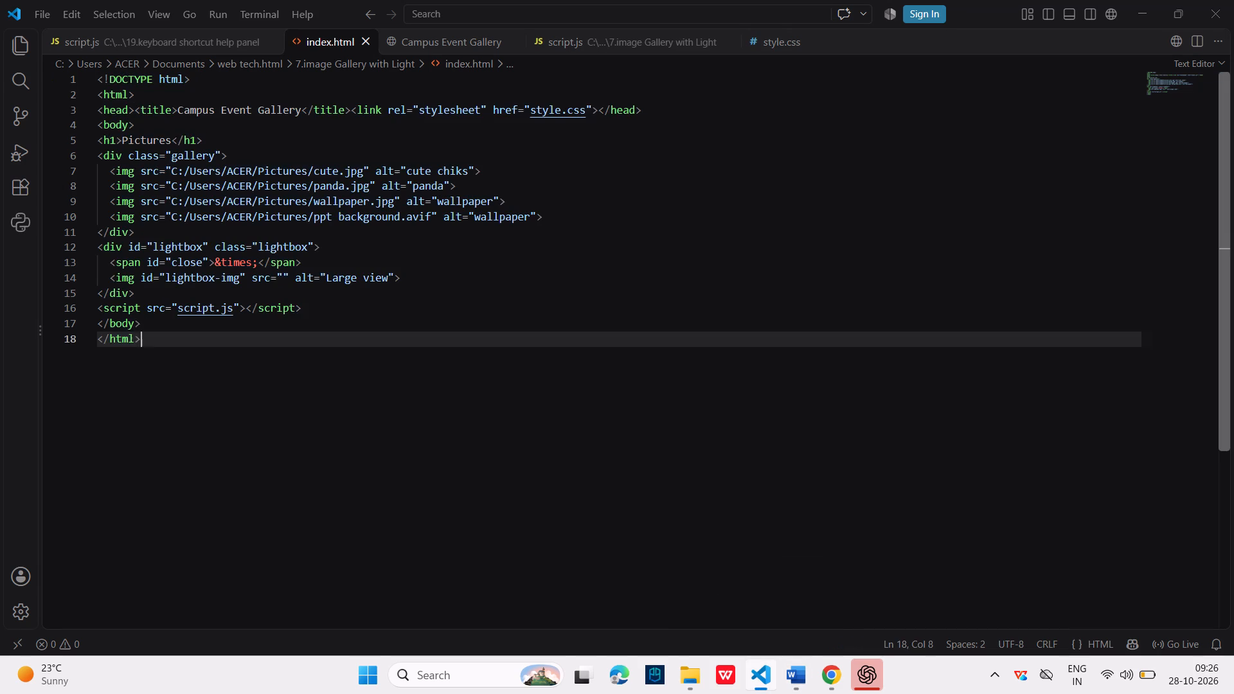
pyautogui.click(767, 36)
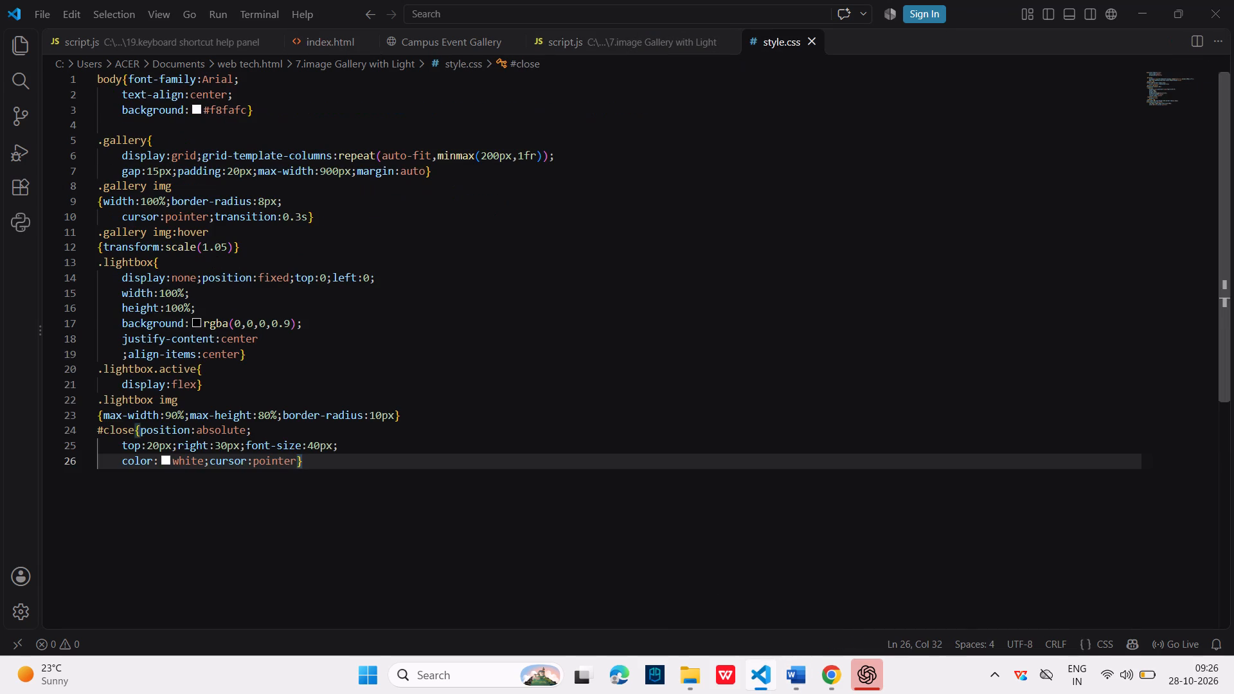
pyautogui.hotkey('shift', 'Up')
pyautogui.hotkey('shift', 'Up')
pyautogui.hotkey('shift', 'Up')
pyautogui.hotkey('shift', 'Up')
pyautogui.hotkey('shift', 'Up')
pyautogui.hotkey('shift', 'Up')
pyautogui.hotkey('shift', 'Up')
pyautogui.hotkey('shift', 'Up')
pyautogui.hotkey('shift', 'Up')
pyautogui.hotkey('shift', 'Up')
pyautogui.hotkey('shift', 'Up')
pyautogui.hotkey('shift', 'Up')
pyautogui.hotkey('shift', 'Up')
pyautogui.hotkey('shift', 'Up')
pyautogui.hotkey('shift', 'Up')
pyautogui.hotkey('shift', 'Up')
pyautogui.hotkey('shift', 'Up')
pyautogui.hotkey('shift', 'Up')
pyautogui.hotkey('shift', 'Up')
pyautogui.hotkey('shift', 'Up')
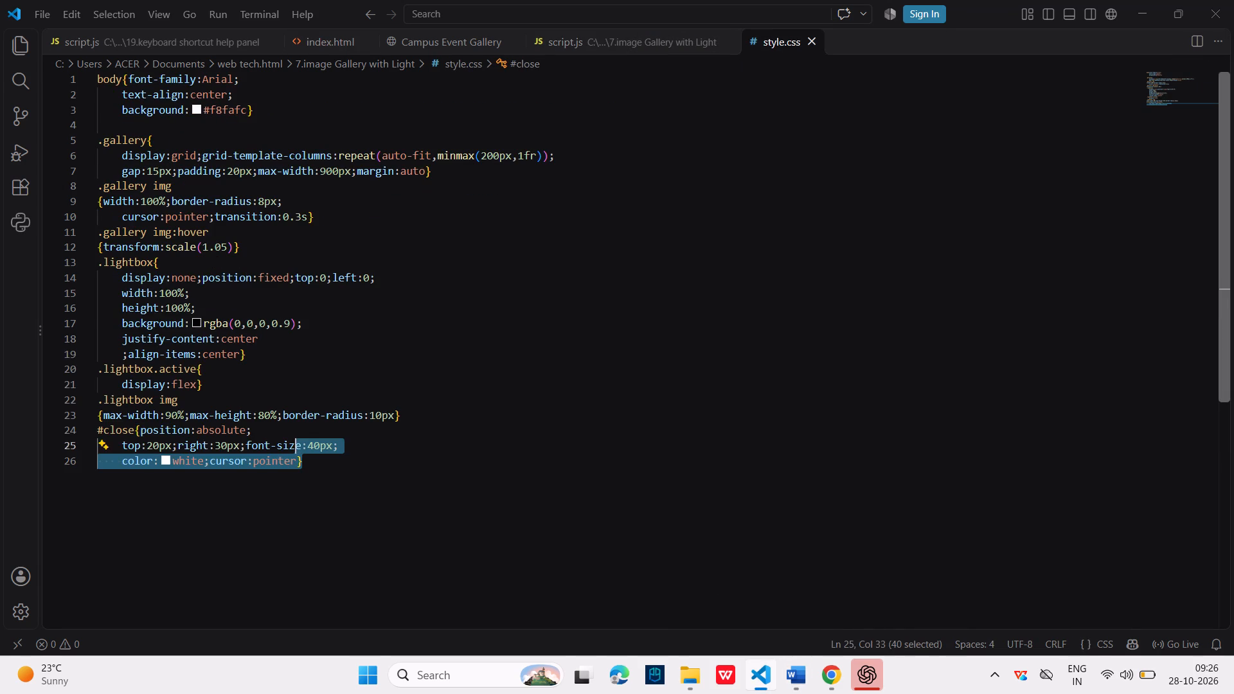
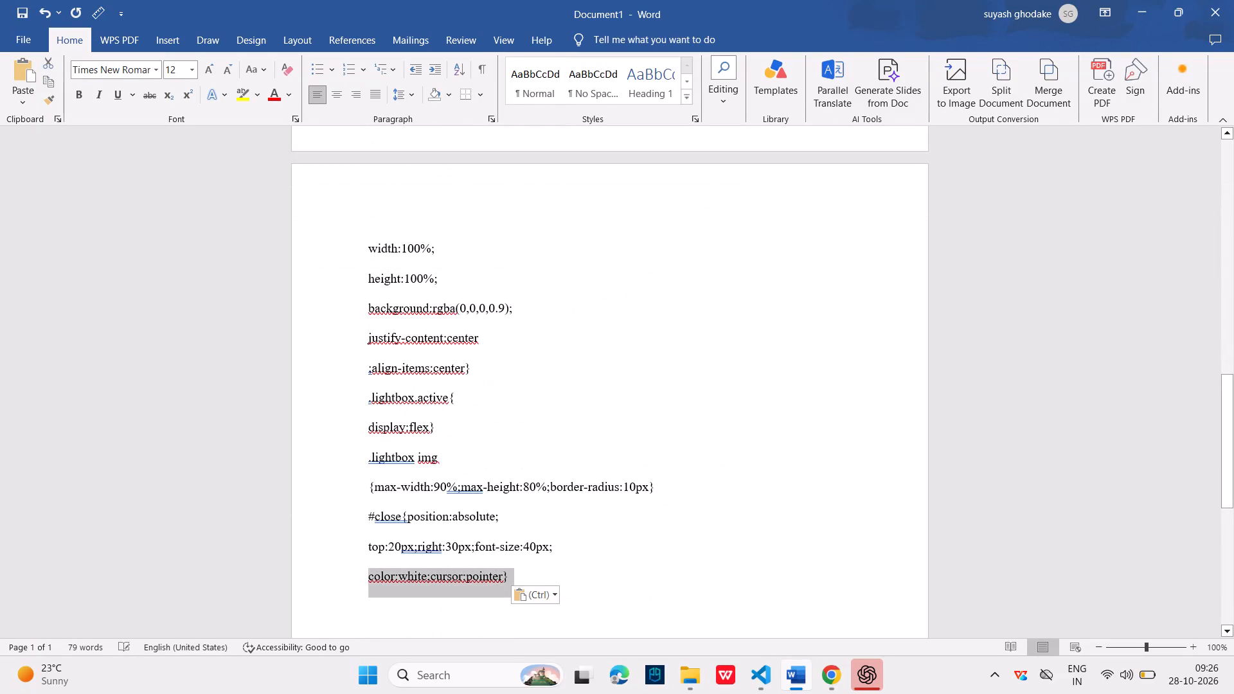
# Apply the No Spacing style to all the pasted CSS code below the "*Style.css-" heading, leaving the heading out.
pyautogui.hotkey('shift', 'Up')
pyautogui.hotkey('shift', 'Up')
pyautogui.hotkey('shift', 'Up')
pyautogui.hotkey('shift', 'Up')
pyautogui.hotkey('shift', 'Up')
pyautogui.hotkey('shift', 'Up')
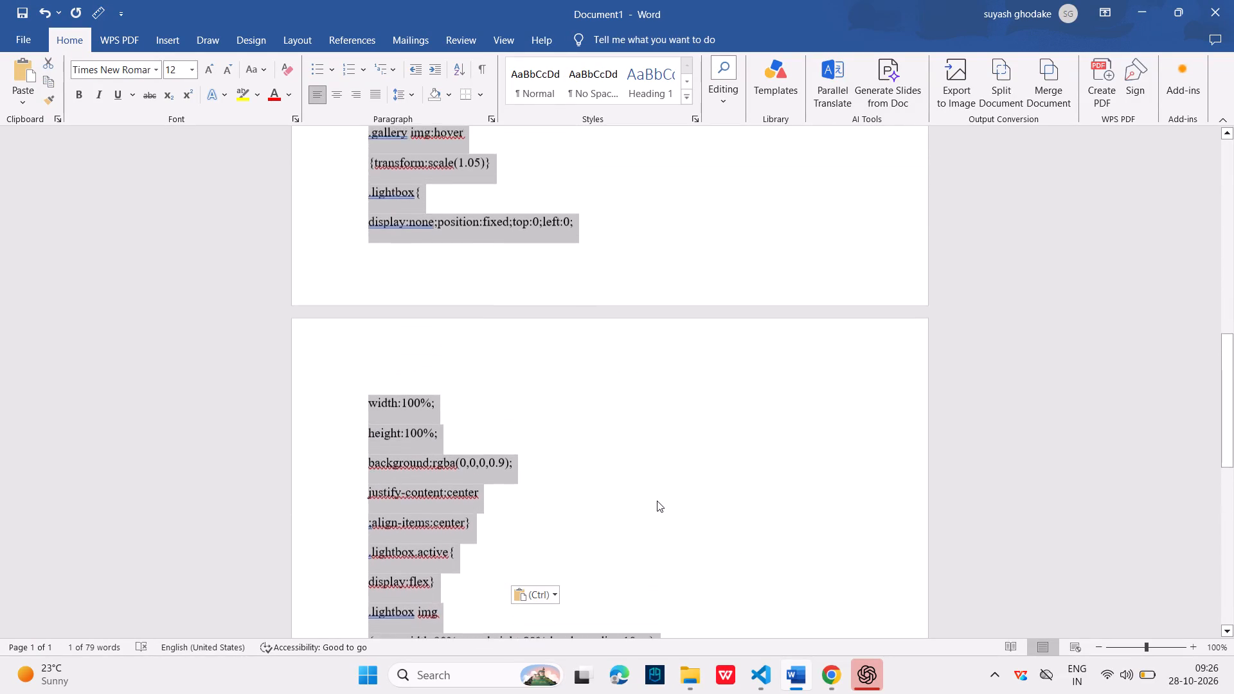
pyautogui.hotkey('shift', 'Up')
pyautogui.hotkey('shift', 'Up')
pyautogui.hotkey('shift', 'Up')
pyautogui.hotkey('shift', 'Up')
pyautogui.hotkey('shift', 'Up')
pyautogui.hotkey('shift', 'Up')
pyautogui.hotkey('shift', 'Up')
pyautogui.hotkey('shift', 'Up')
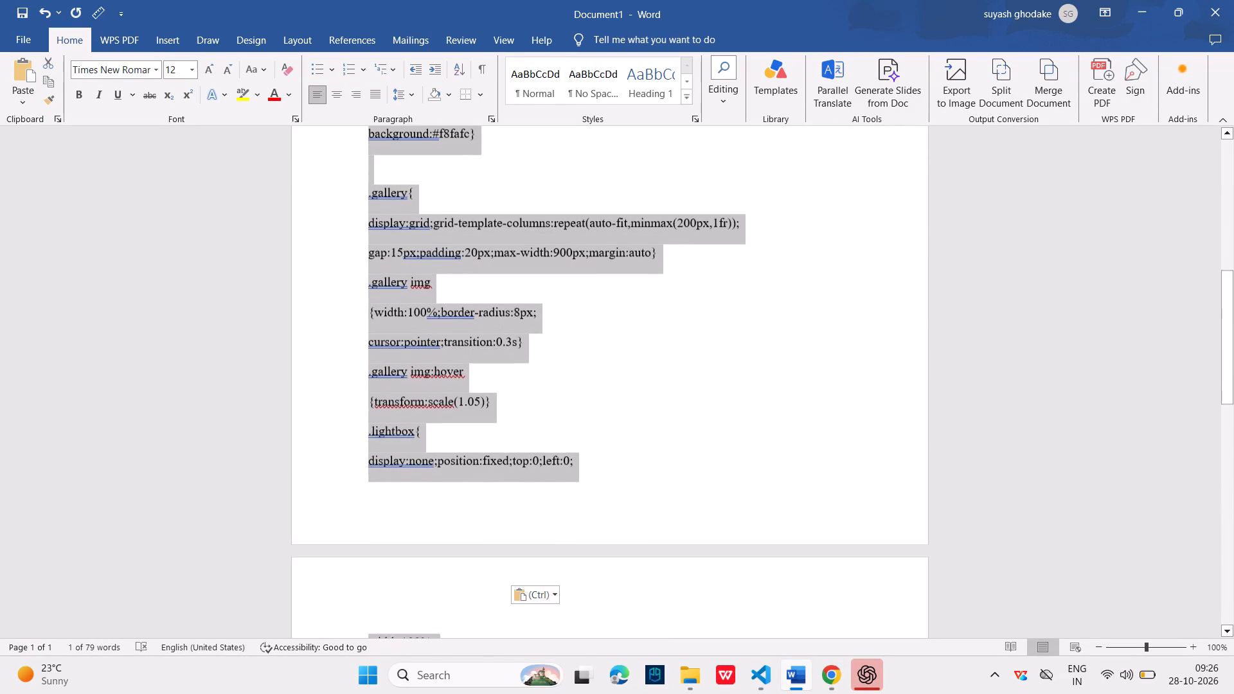
pyautogui.hotkey('shift', 'Up')
pyautogui.hotkey('shift', 'Up')
pyautogui.hotkey('shift', 'Up')
pyautogui.hotkey('shift', 'Up')
pyautogui.hotkey('shift', 'Down')
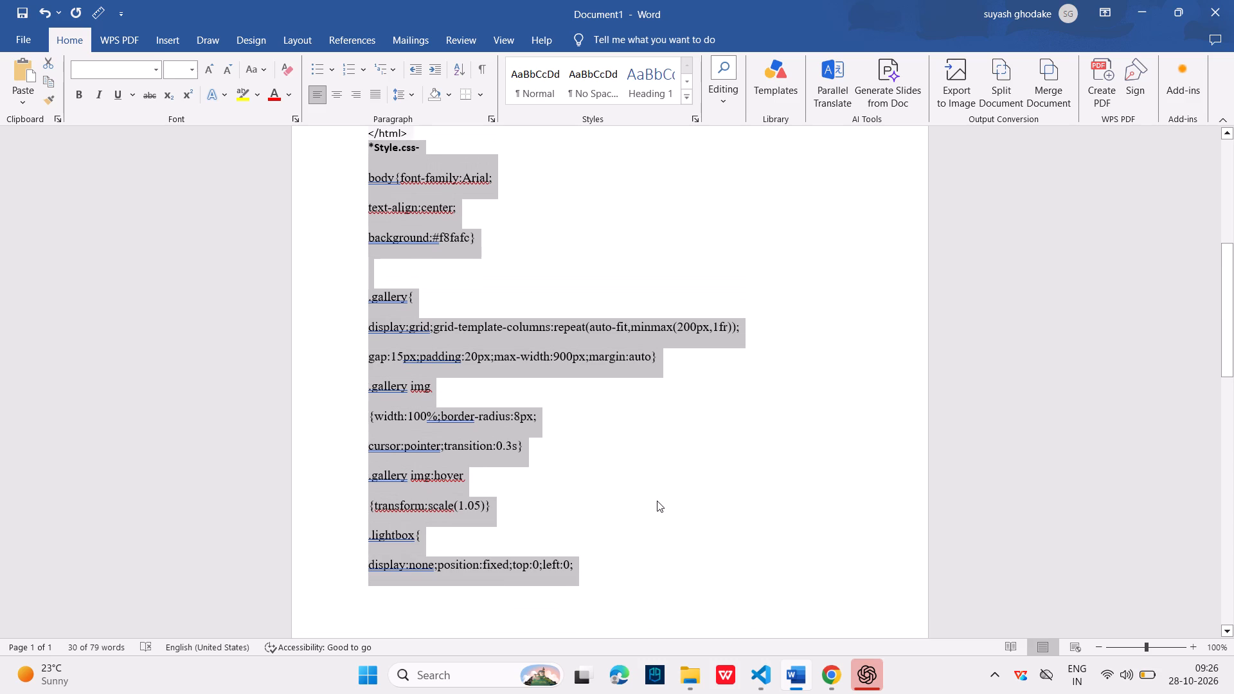
pyautogui.hotkey('shift', 'Down')
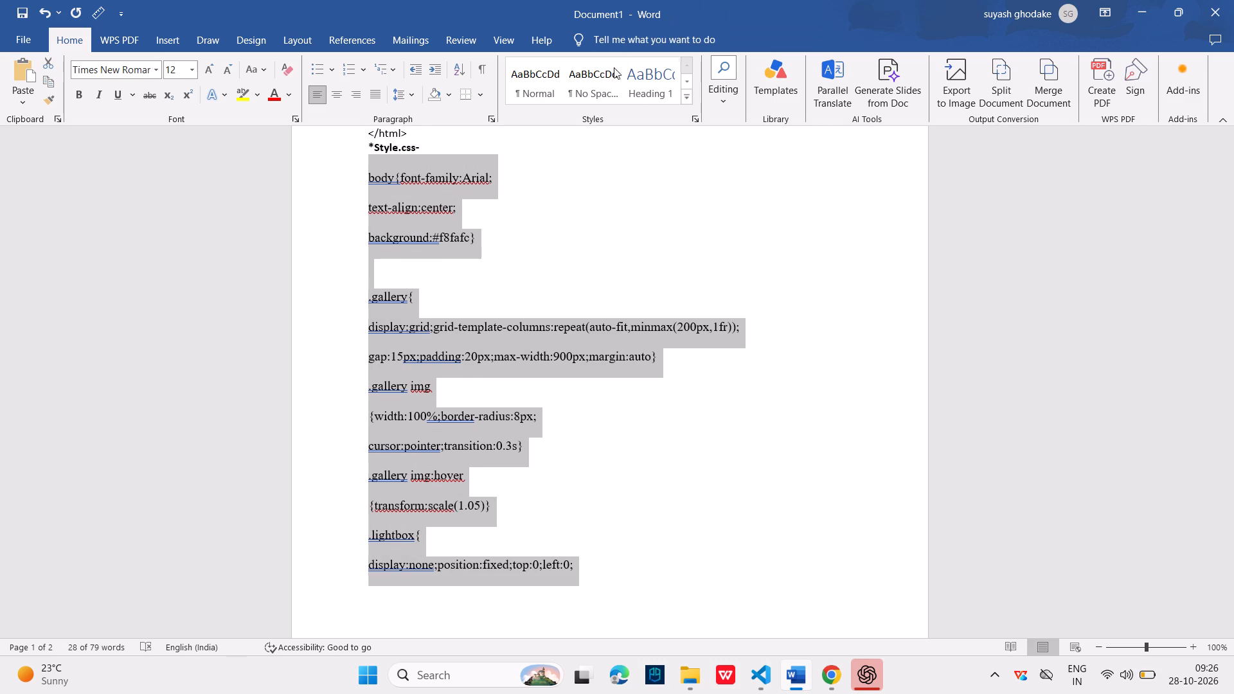
pyautogui.click(605, 73)
pyautogui.click(651, 359)
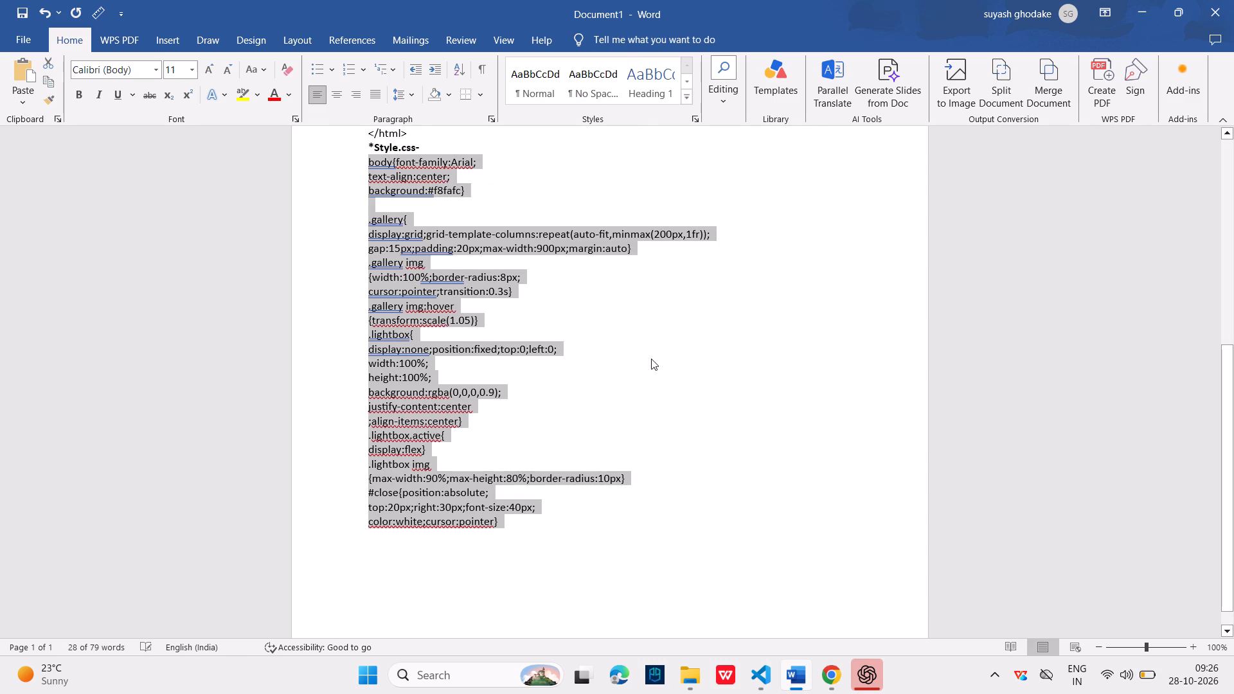
# Add a new line reading "Script.js" directly below the last line of the CSS code.
pyautogui.click(510, 528)
pyautogui.press('Return')
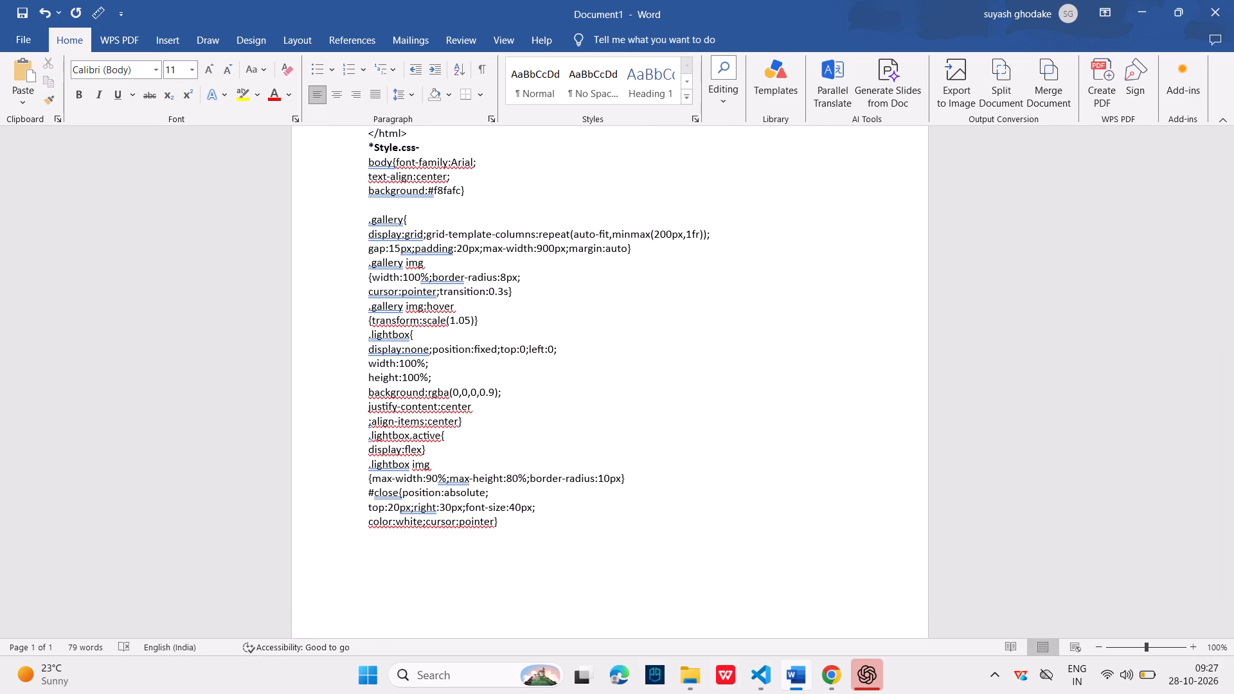
pyautogui.write('Script')
pyautogui.write('.js')
# Make the "Script.js" heading line bold.
pyautogui.moveTo(362, 540); pyautogui.dragTo(384, 540)
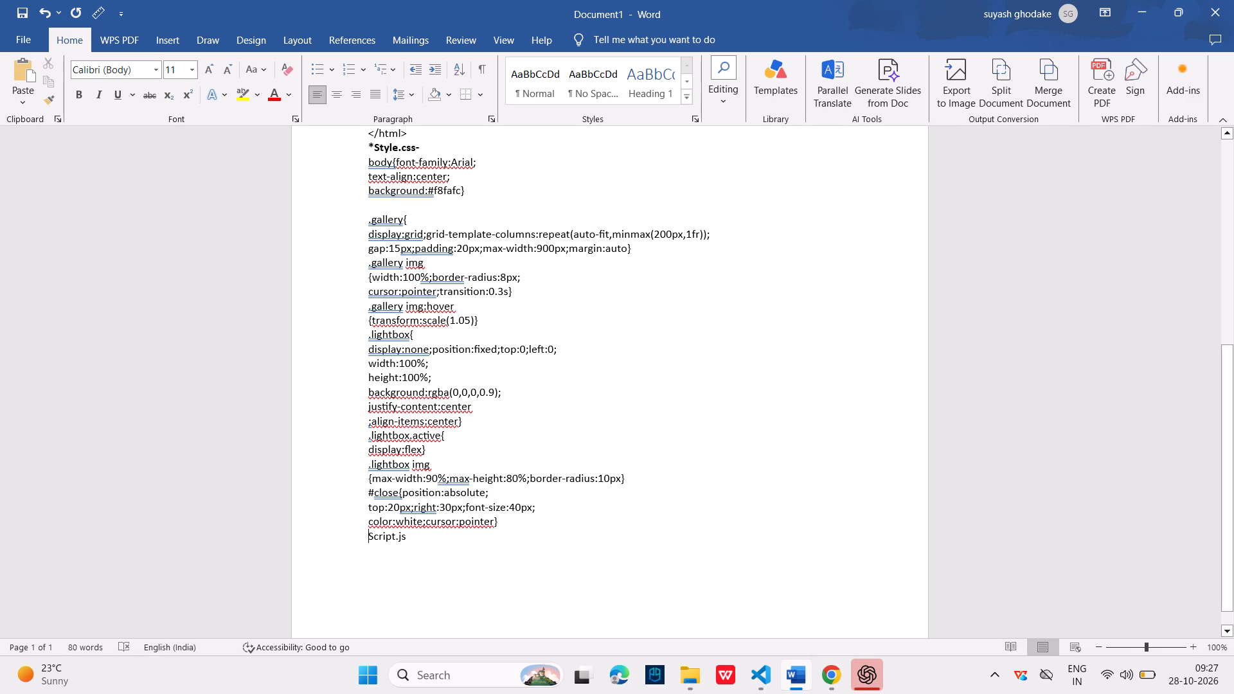
pyautogui.moveTo(384, 540); pyautogui.dragTo(408, 544)
pyautogui.moveTo(408, 544); pyautogui.dragTo(423, 542)
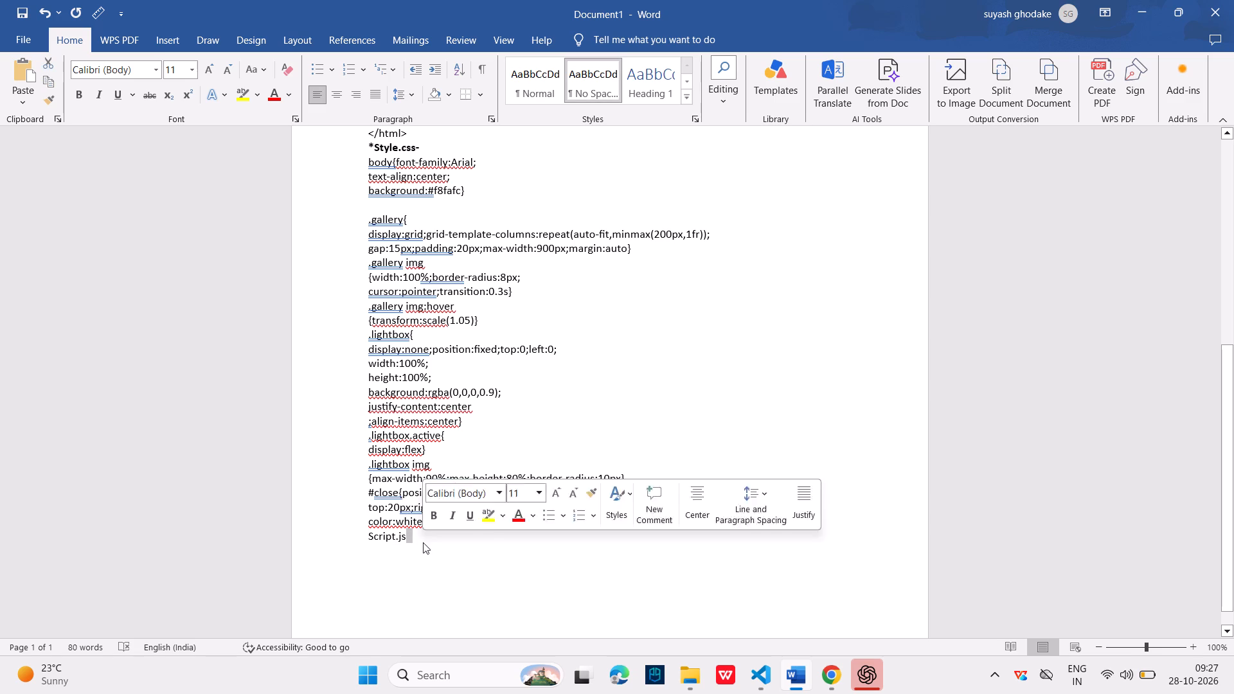
pyautogui.moveTo(423, 542); pyautogui.dragTo(354, 543)
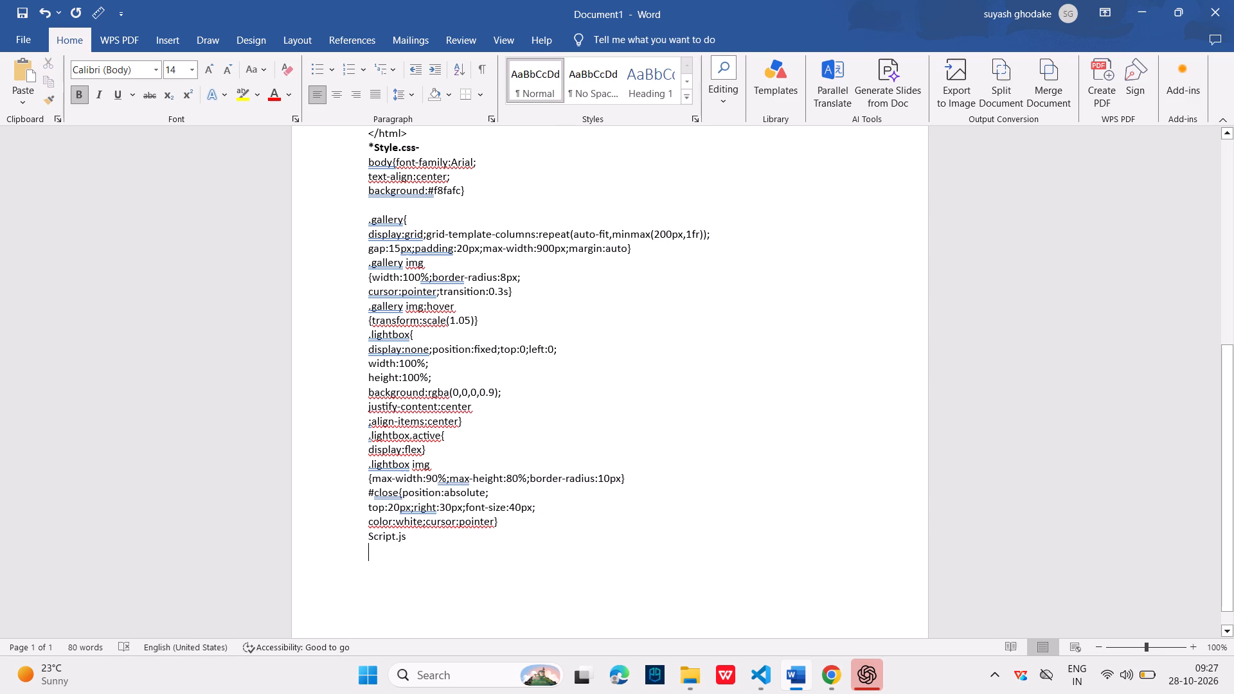
pyautogui.press('Up')
pyautogui.hotkey('shift', 'Right')
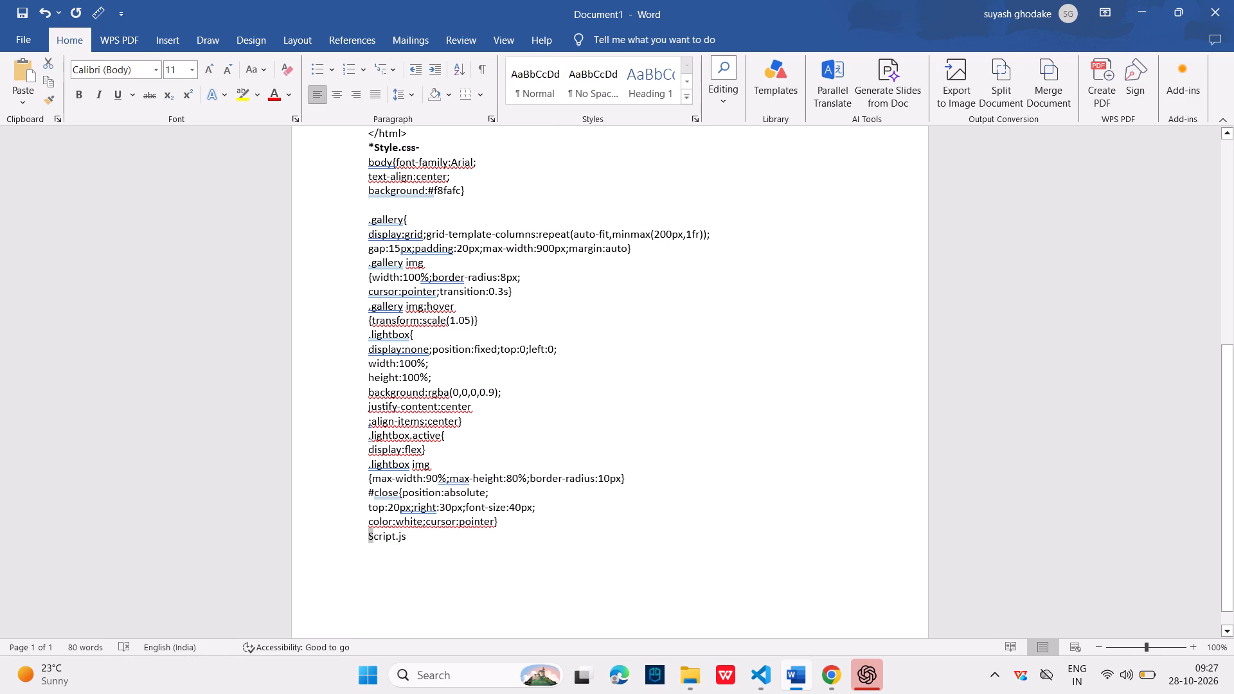
pyautogui.hotkey('shift', 'Right')
pyautogui.hotkey('shift', 'Right')
pyautogui.hotkey('shift', 'Right')
pyautogui.hotkey('shift', 'Right')
pyautogui.hotkey('shift', 'Right')
pyautogui.hotkey('shift', 'Right')
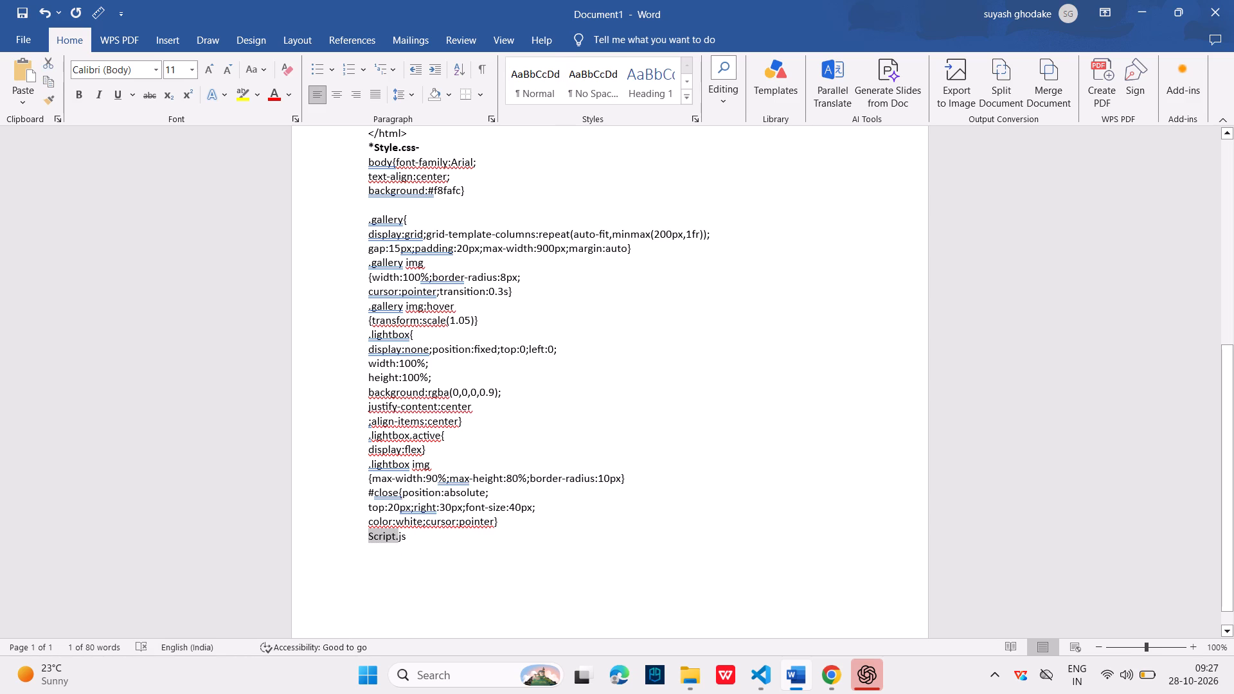
pyautogui.hotkey('shift', 'Right')
pyautogui.hotkey('shift', 'Right')
pyautogui.click(87, 96)
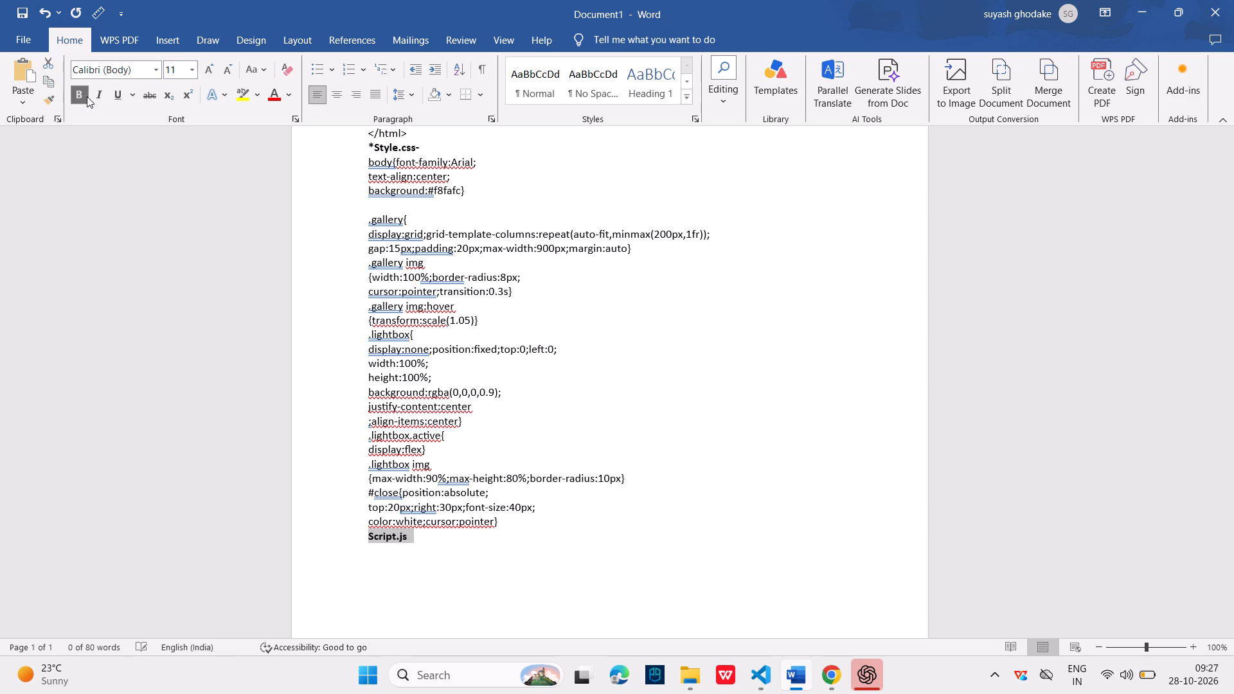
pyautogui.click(420, 544)
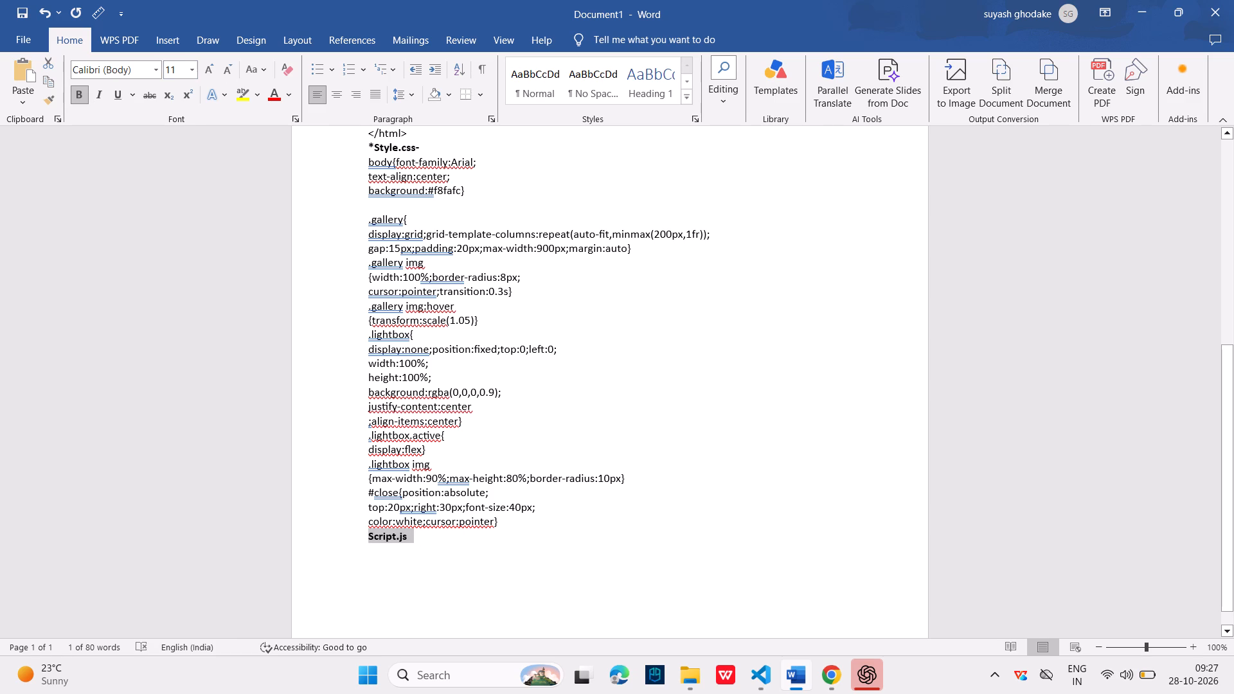
# Switch to Visual Studio Code, open the script.js of the image gallery and select its code from the last line upwards.
pyautogui.scroll(-5, 420, 544)
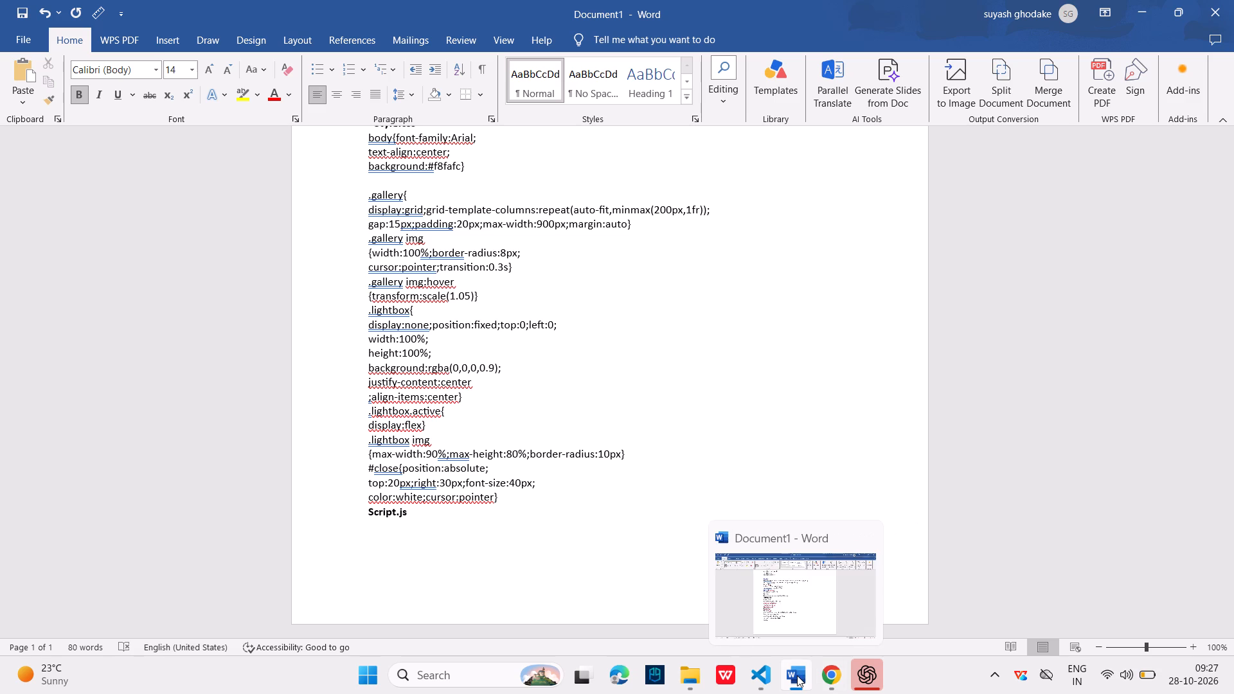
pyautogui.click(762, 585)
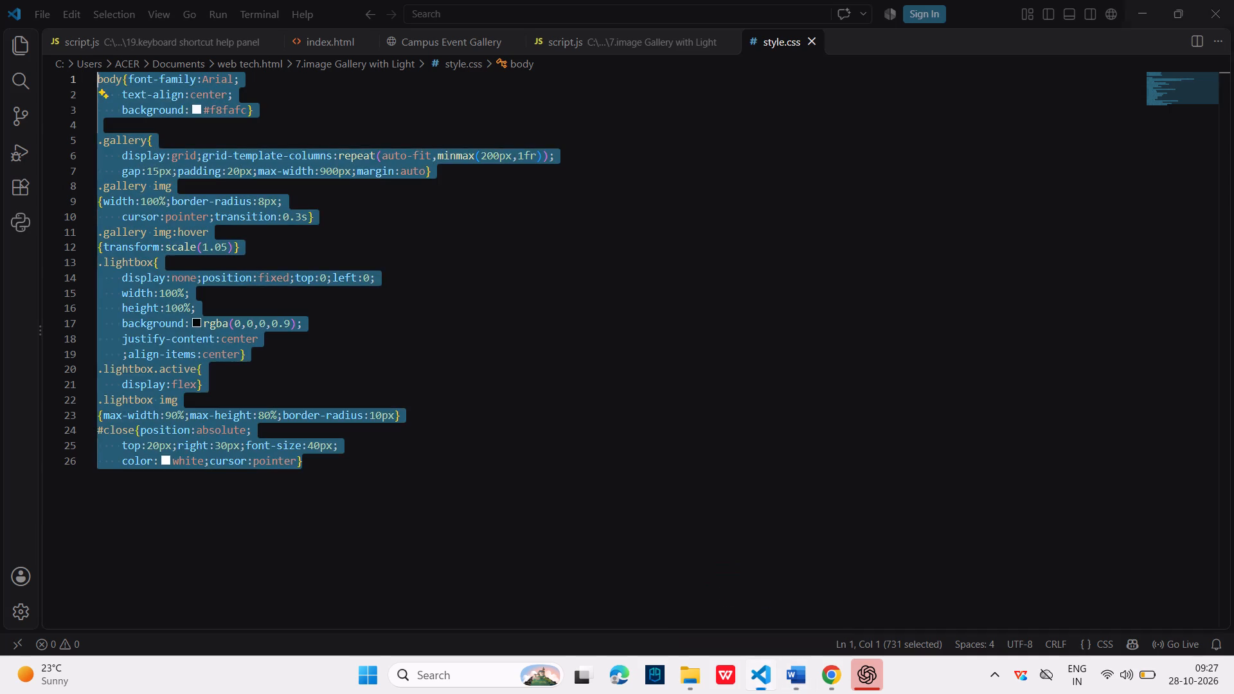
pyautogui.click(635, 365)
pyautogui.click(629, 40)
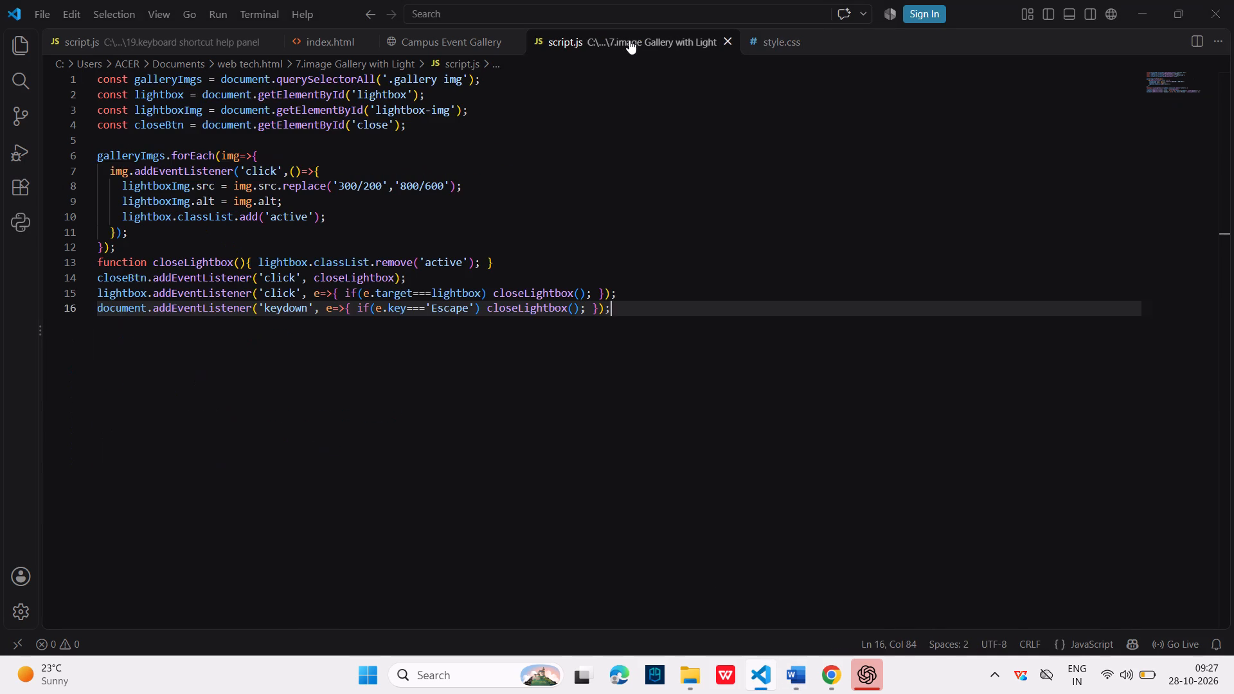
pyautogui.hotkey('shift', 'Up')
pyautogui.hotkey('shift', 'Up')
pyautogui.hotkey('shift', 'Up')
pyautogui.hotkey('shift', 'Up')
pyautogui.hotkey('shift', 'Up')
pyautogui.hotkey('shift', 'Up')
pyautogui.hotkey('shift', 'Up')
pyautogui.hotkey('shift', 'Up')
pyautogui.hotkey('shift', 'Up')
pyautogui.hotkey('shift', 'Up')
pyautogui.hotkey('shift', 'Up')
pyautogui.hotkey('shift', 'Up')
pyautogui.hotkey('shift', 'Up')
pyautogui.hotkey('shift', 'Up')
pyautogui.hotkey('shift', 'Up')
pyautogui.hotkey('shift', 'Up')
pyautogui.hotkey('shift', 'Up')
pyautogui.hotkey('shift', 'Up')
pyautogui.hotkey('shift', 'Up')
pyautogui.hotkey('shift', 'Up')
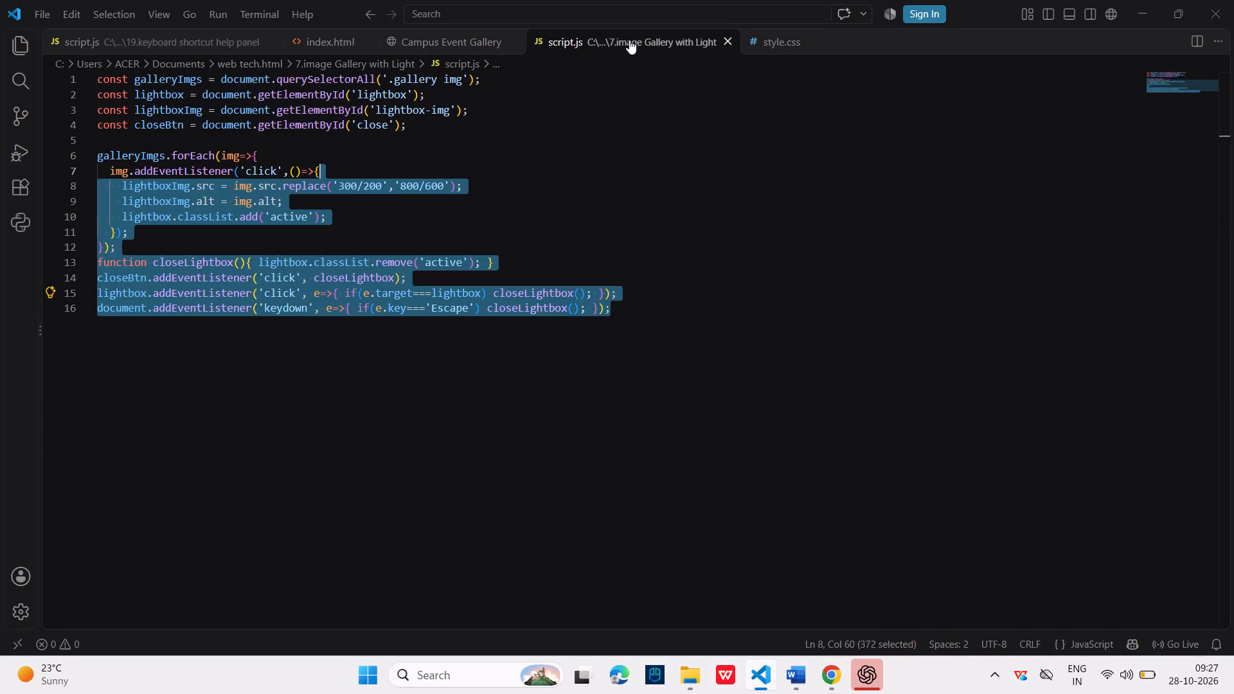
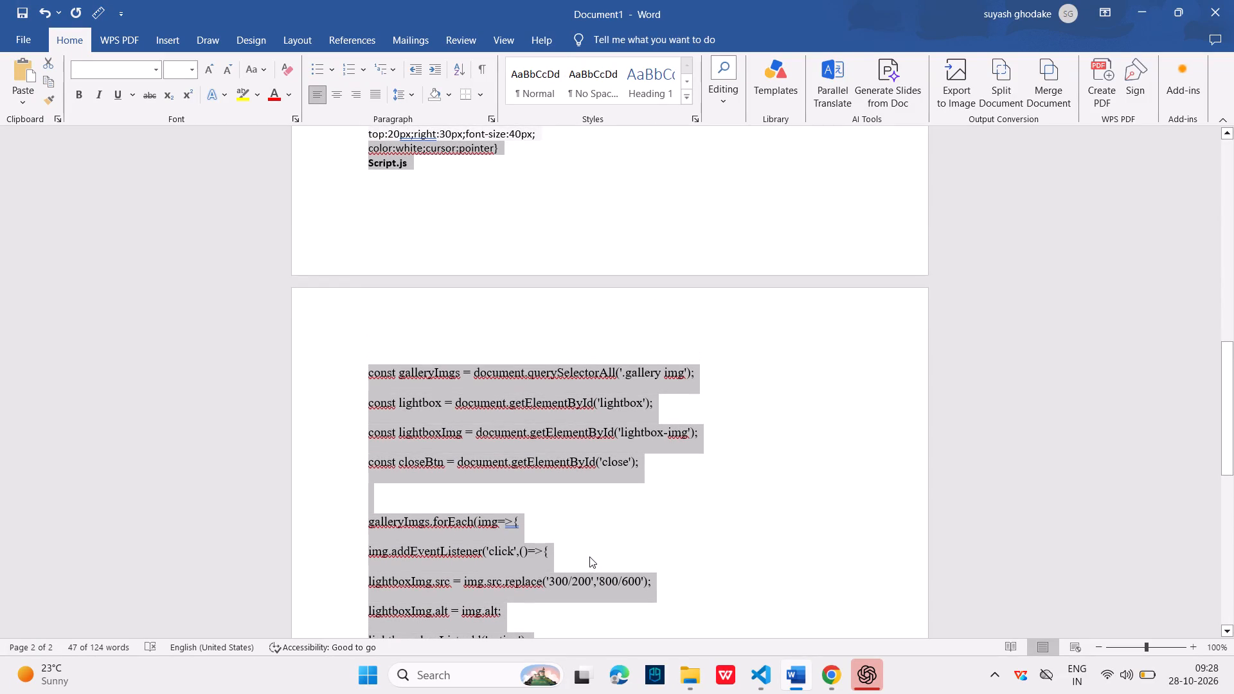
# Apply the No Spacing style to the "Script.js" heading and all the JavaScript code below it.
pyautogui.hotkey('shift', 'Down')
pyautogui.hotkey('shift', 'Down')
pyautogui.hotkey('shift', 'Up')
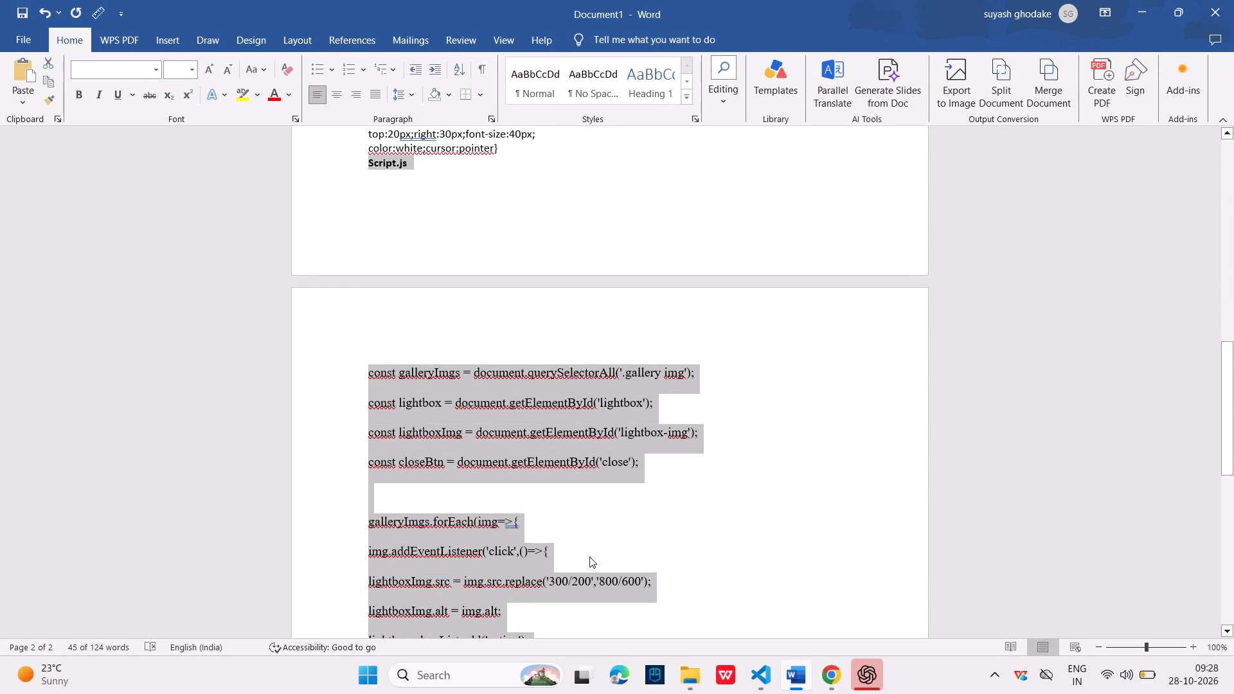
pyautogui.click(600, 75)
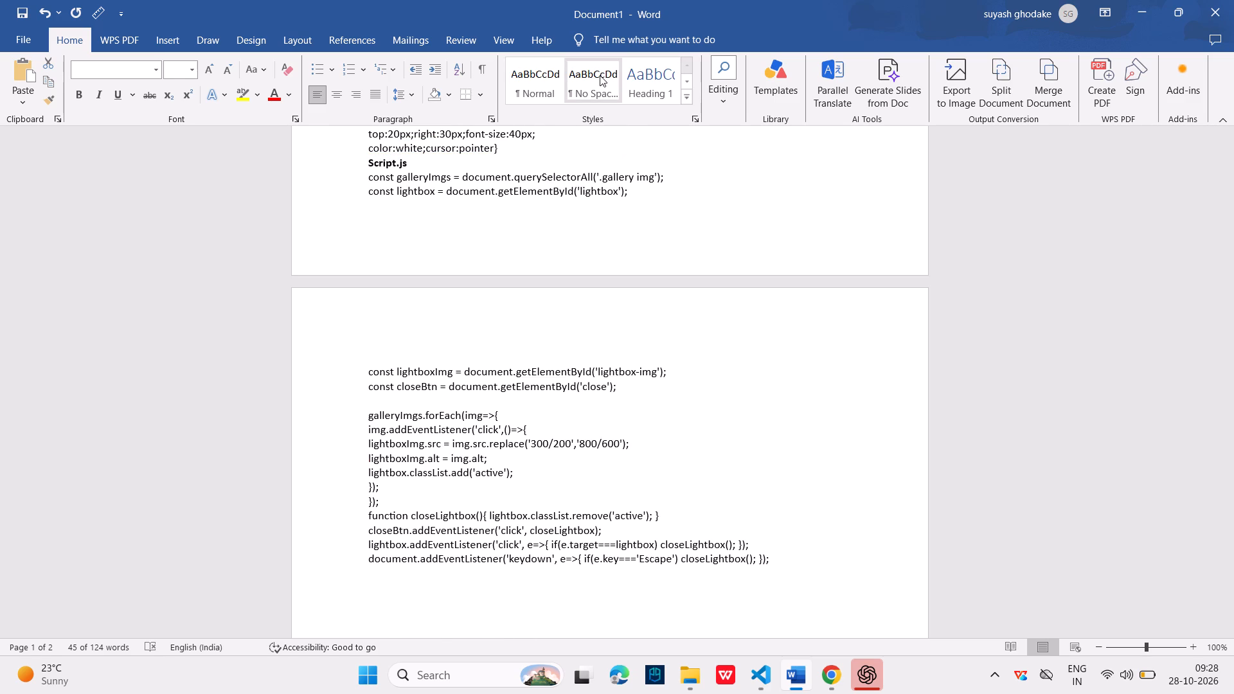
pyautogui.click(696, 200)
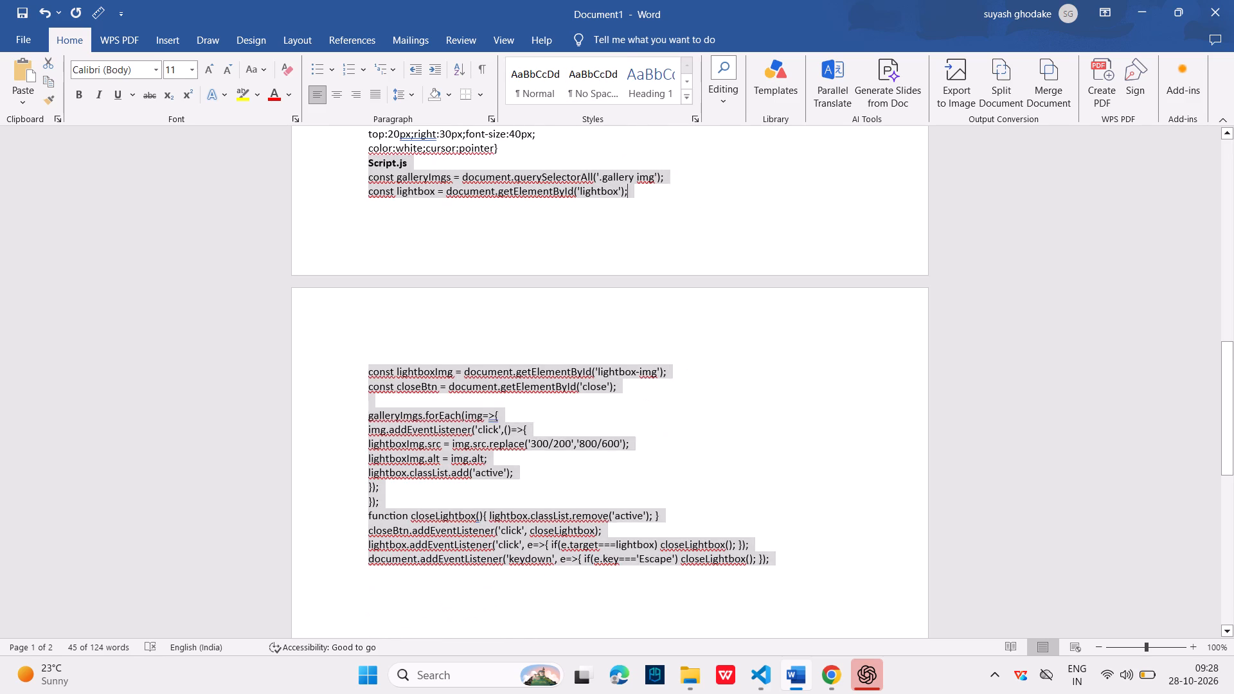
# Insert three line breaks after the last line of the CSS code to move the Script.js section onto the second page.
pyautogui.click(508, 152)
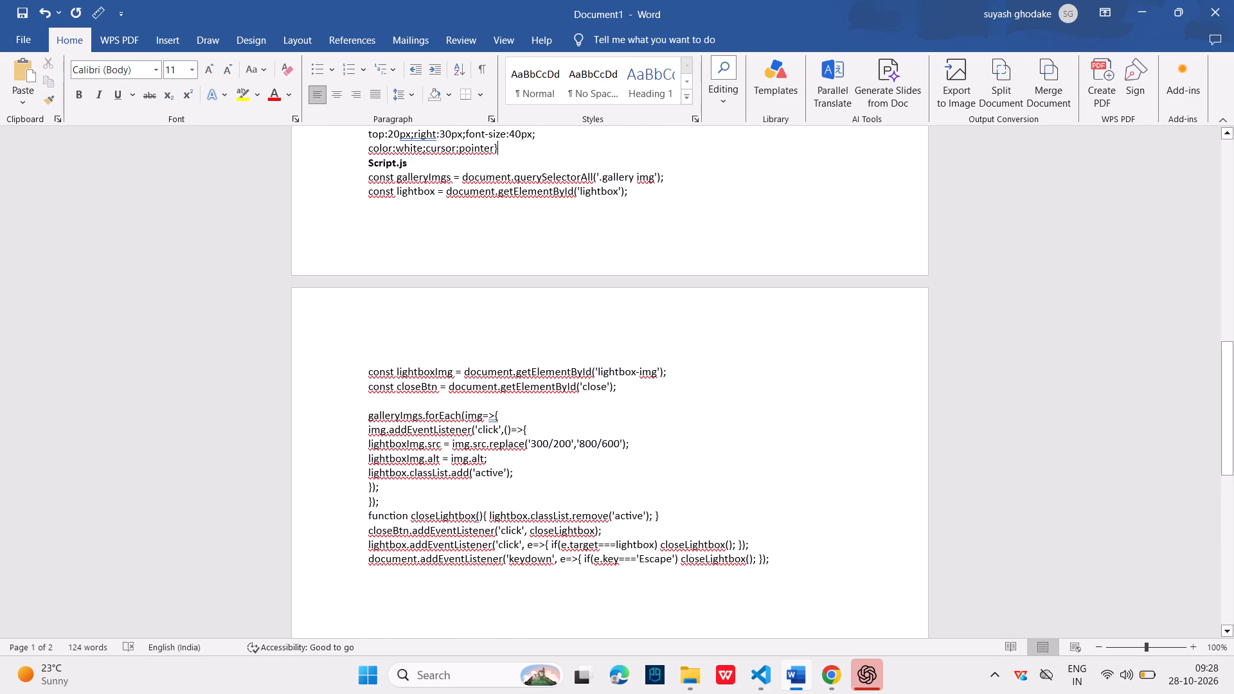
pyautogui.press('Return')
pyautogui.press('Return')
pyautogui.press('Return')
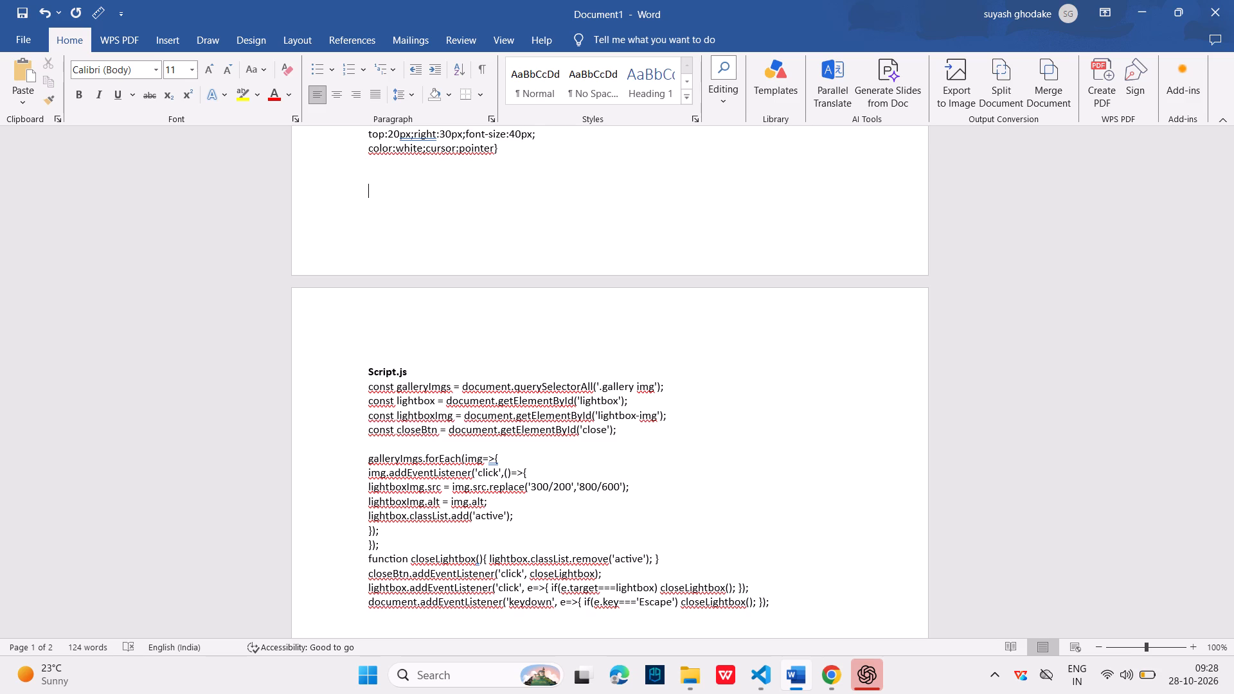
# Save the document as "Assignment 7" in the Documents folder of the personal OneDrive.
pyautogui.scroll(7, 508, 152)
pyautogui.hotkey('ctrl', 's')
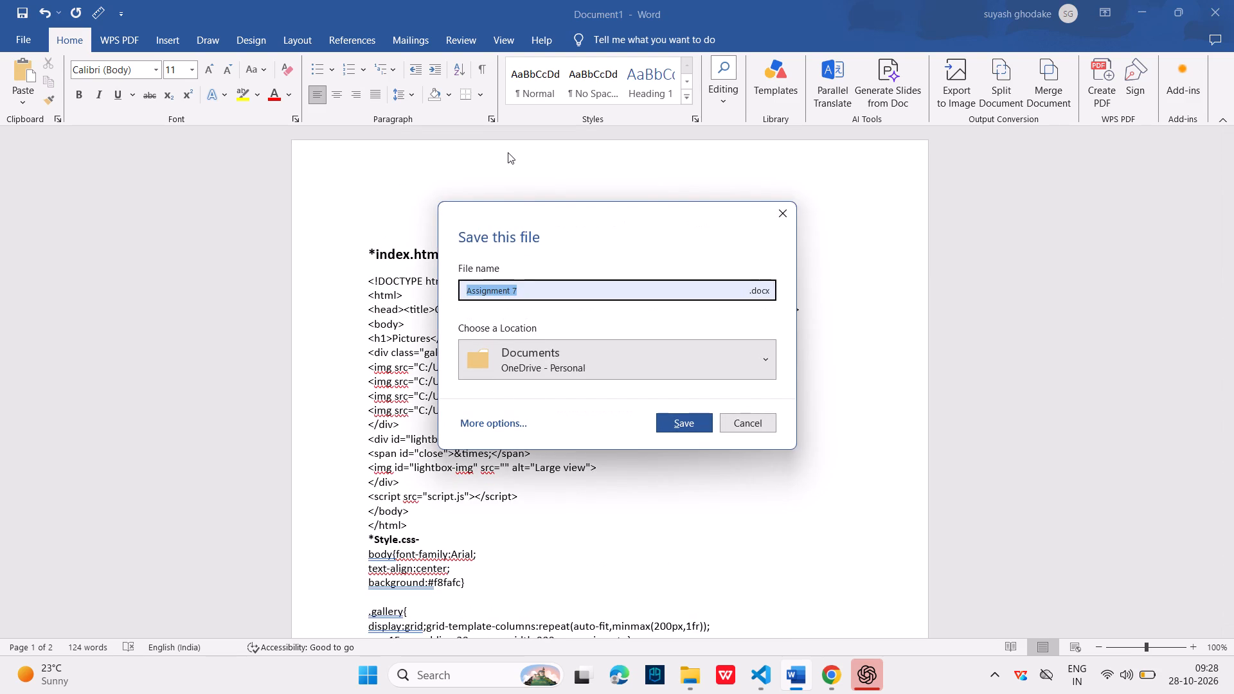
pyautogui.click(539, 294)
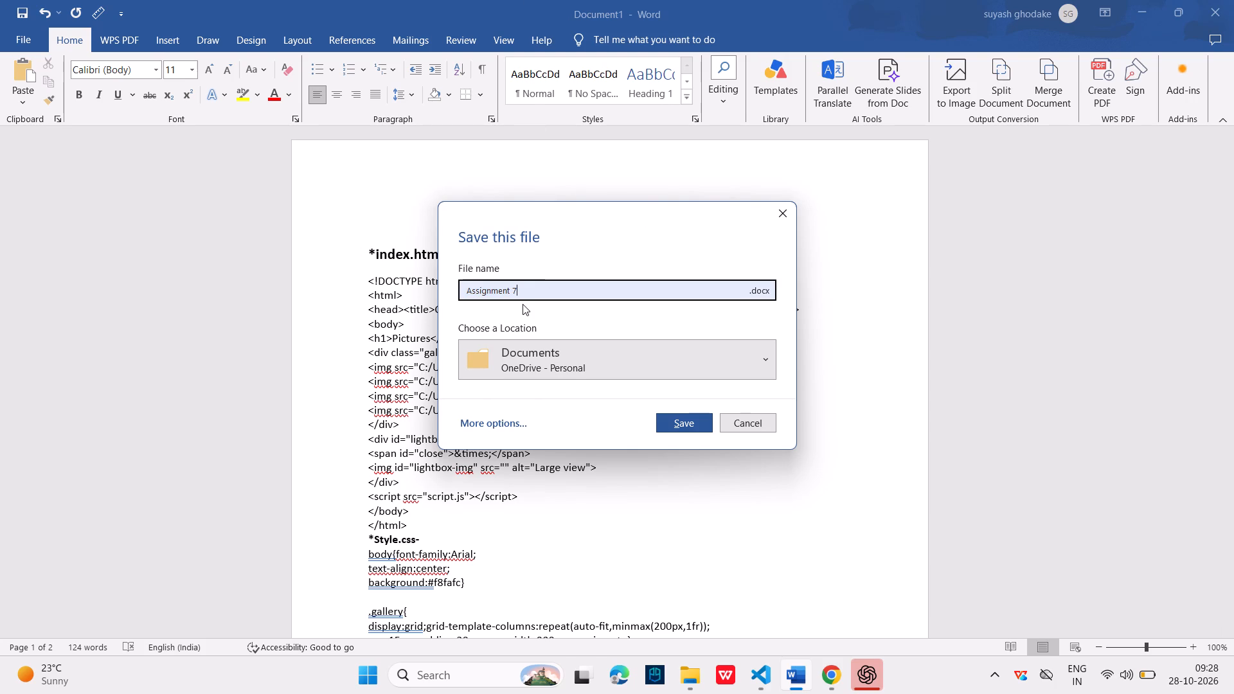
pyautogui.click(694, 429)
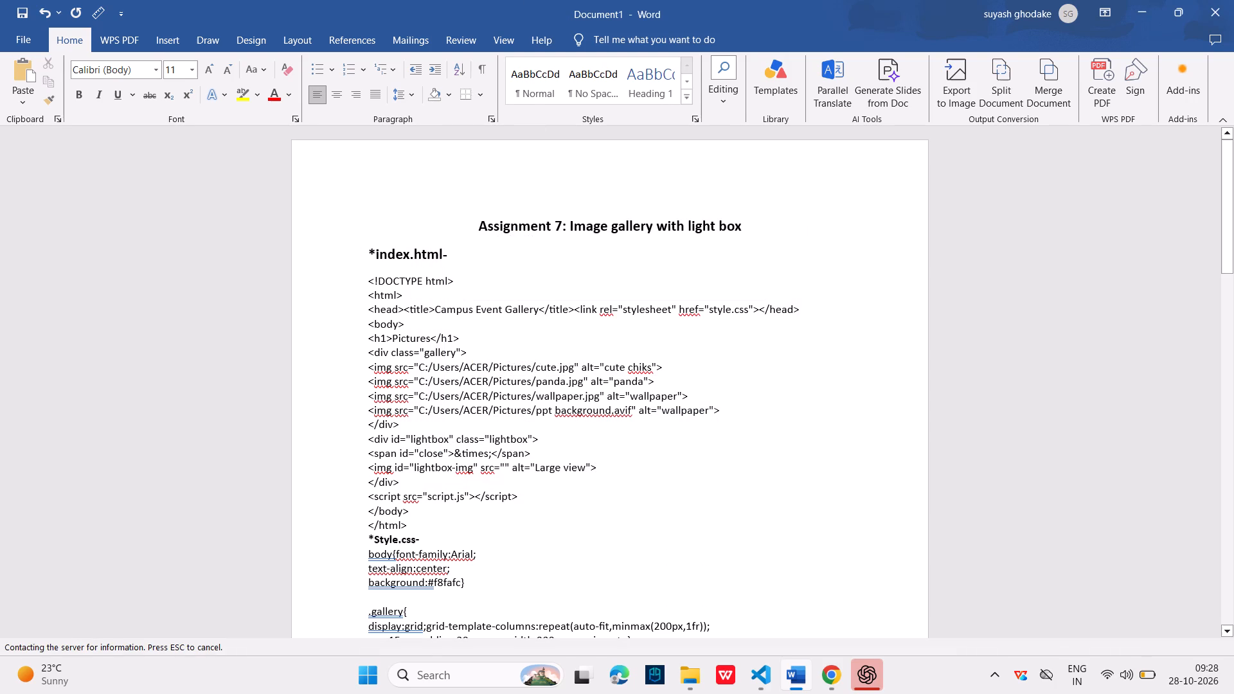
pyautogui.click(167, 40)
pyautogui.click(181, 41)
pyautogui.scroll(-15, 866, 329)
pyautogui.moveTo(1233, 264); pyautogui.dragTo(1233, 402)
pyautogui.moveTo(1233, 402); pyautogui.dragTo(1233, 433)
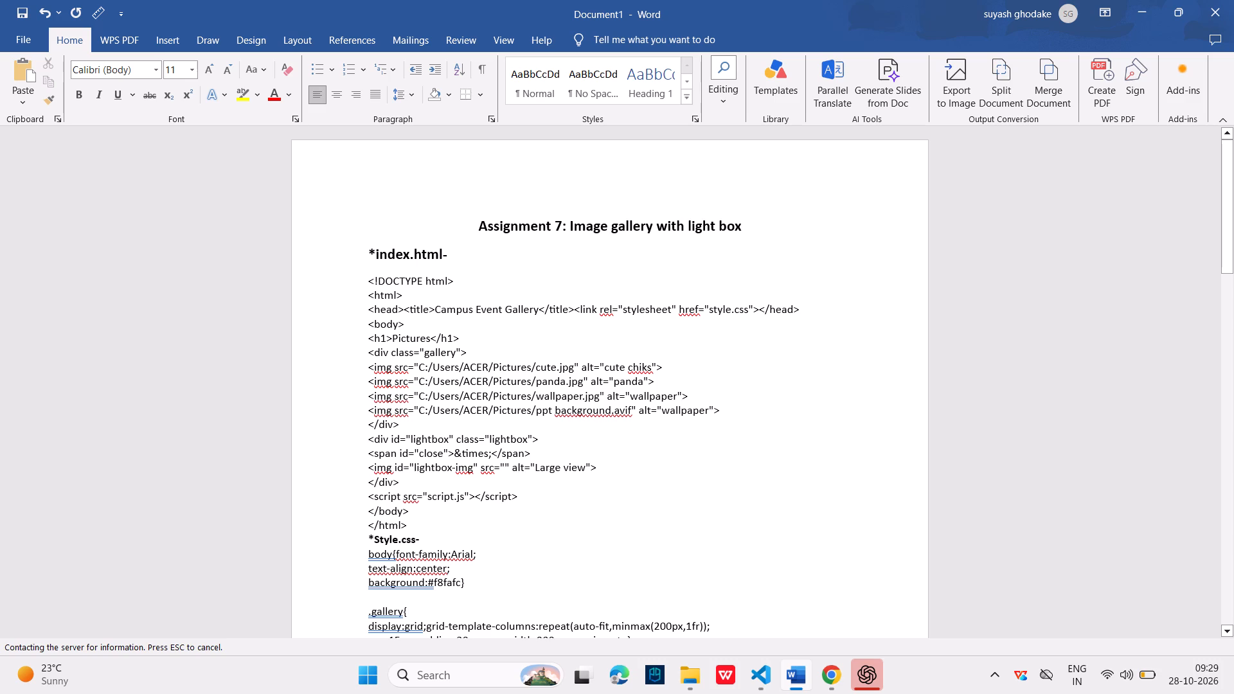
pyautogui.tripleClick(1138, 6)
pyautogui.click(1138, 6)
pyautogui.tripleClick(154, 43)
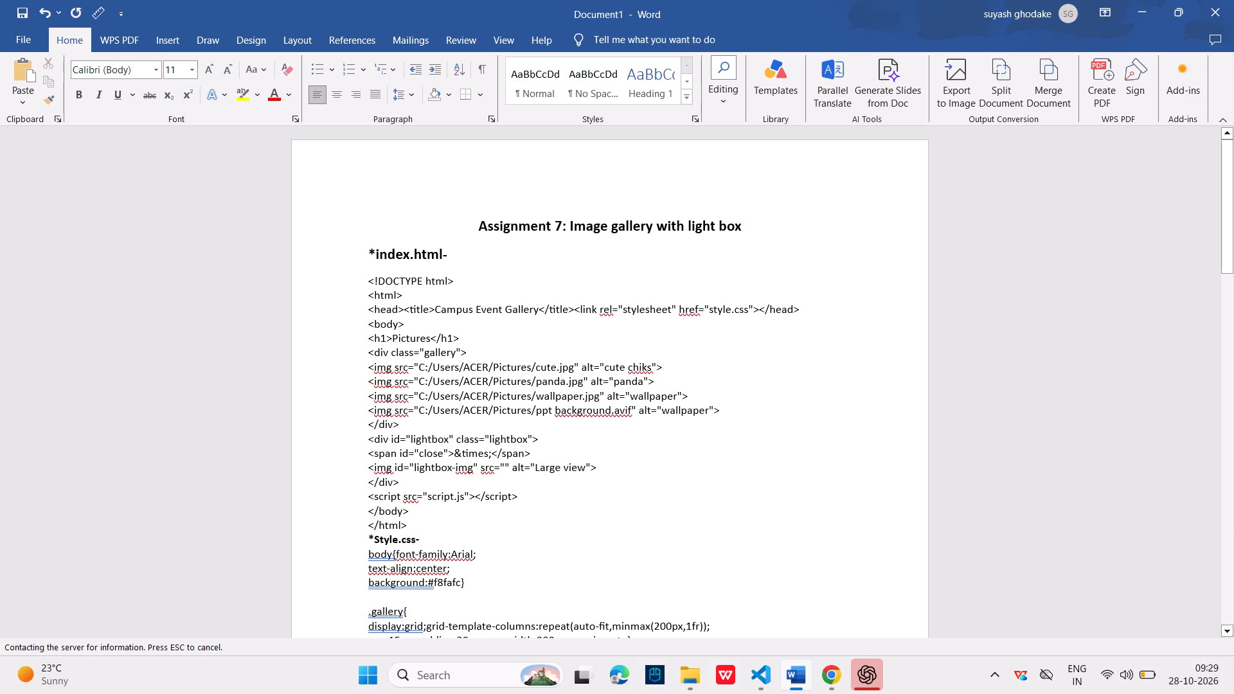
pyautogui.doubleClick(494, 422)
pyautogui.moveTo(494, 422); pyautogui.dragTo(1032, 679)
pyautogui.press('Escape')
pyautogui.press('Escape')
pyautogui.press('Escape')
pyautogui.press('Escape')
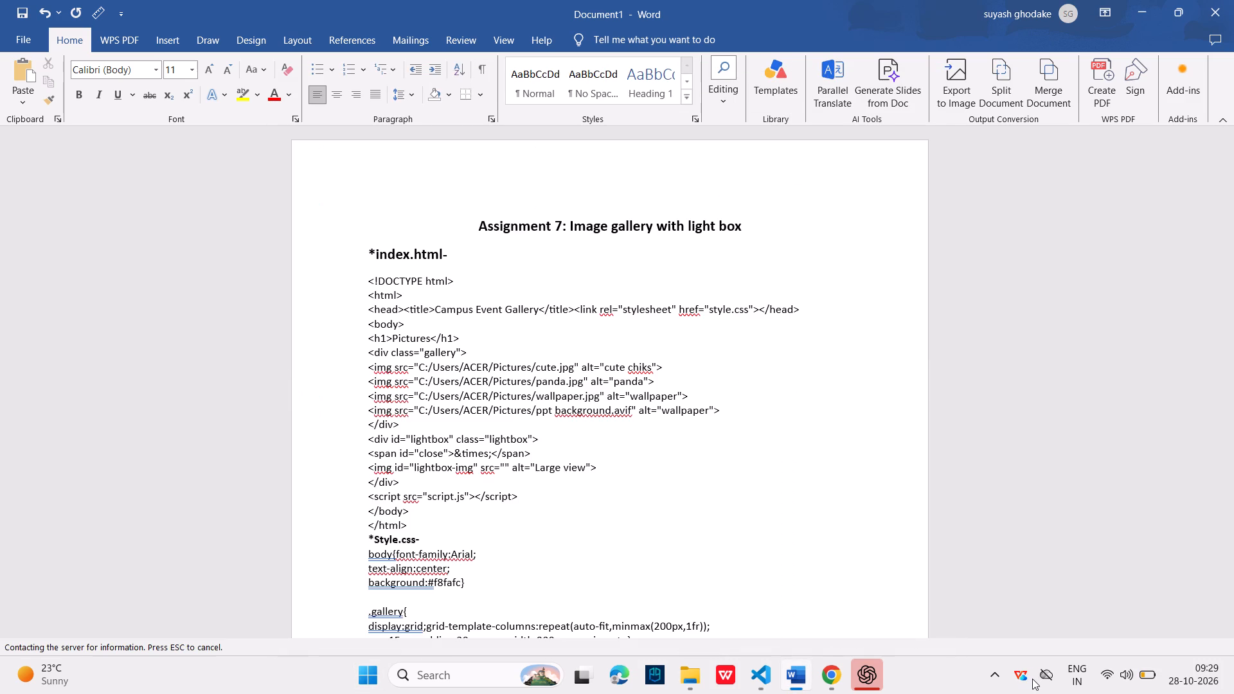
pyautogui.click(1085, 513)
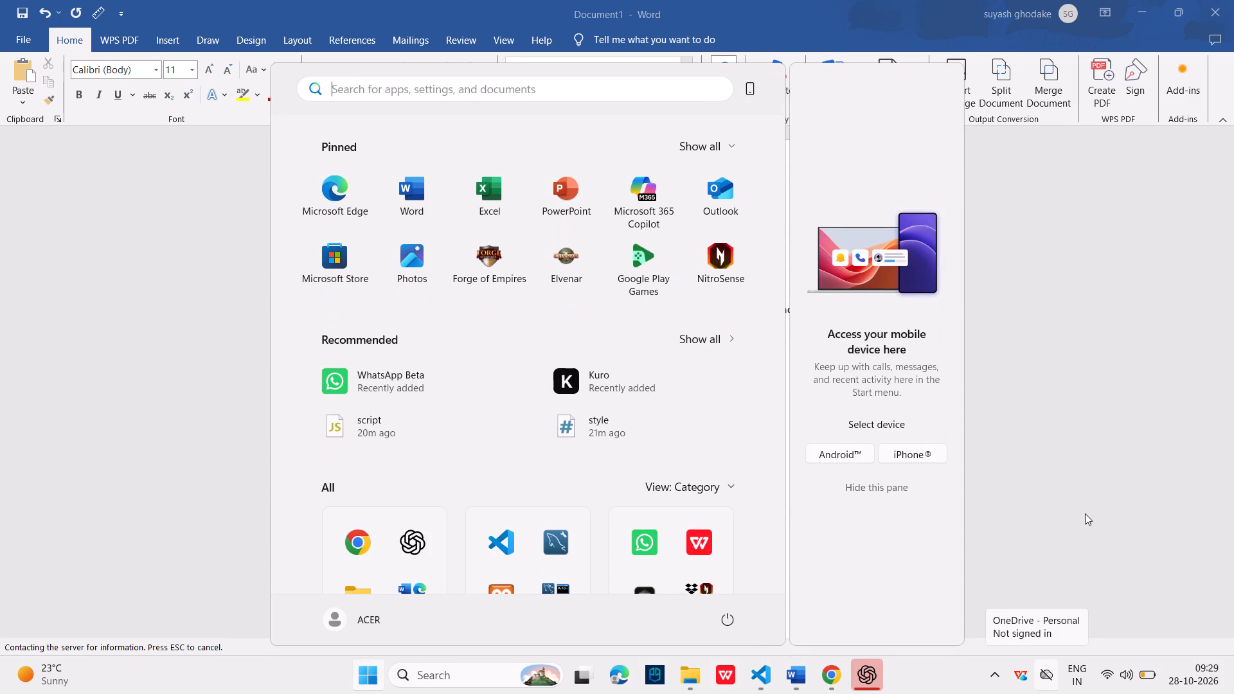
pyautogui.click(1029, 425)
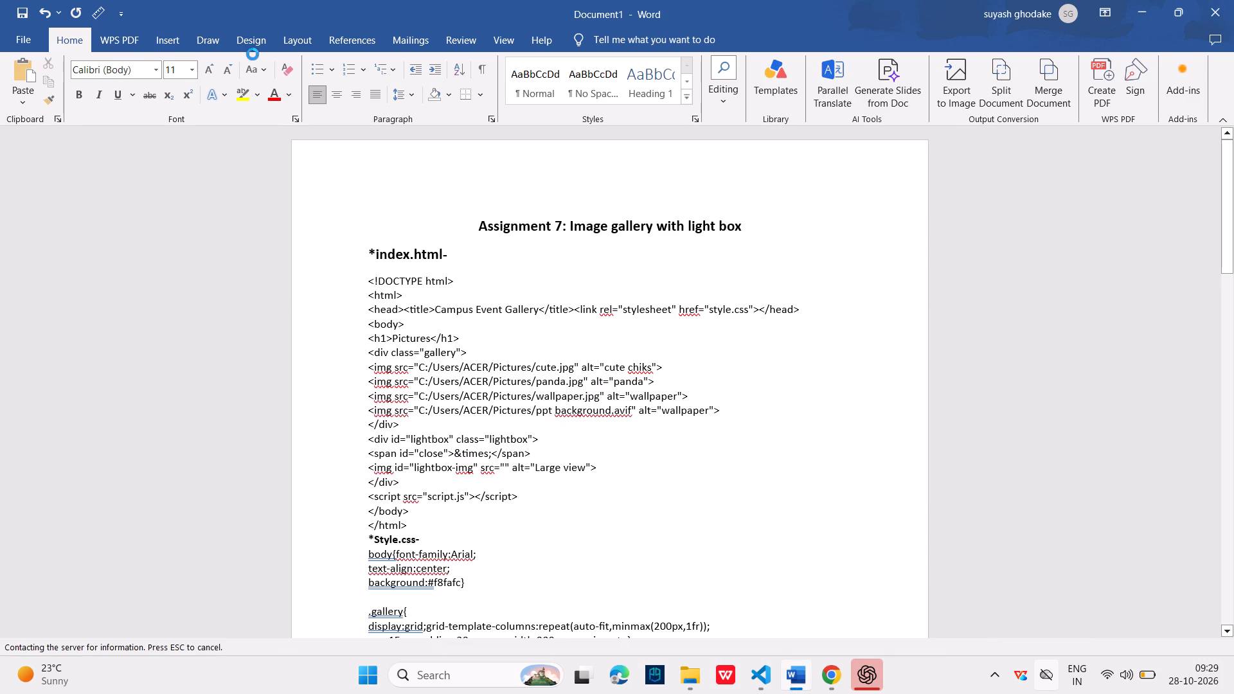
# Start creating a PDF of the document with WPS PDF and choose to save the document locally first.
pyautogui.click(127, 44)
pyautogui.scroll(-20, 1079, 468)
pyautogui.scroll(-3, 1079, 468)
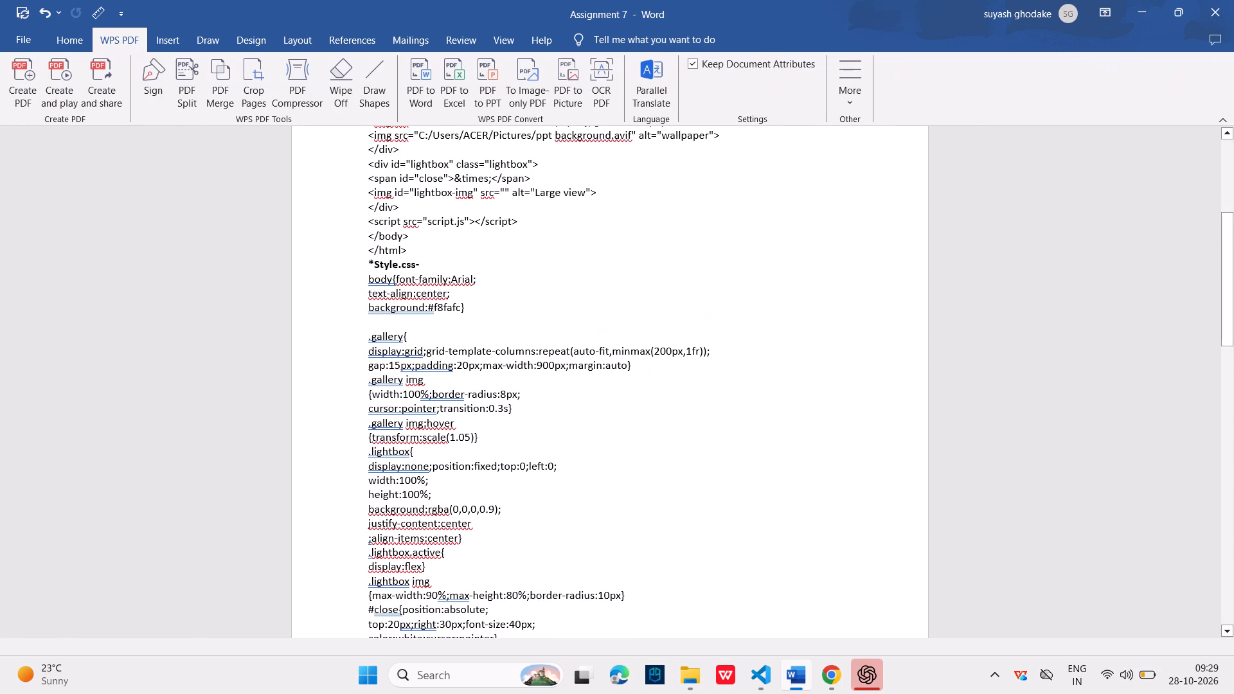
pyautogui.scroll(6, 858, 438)
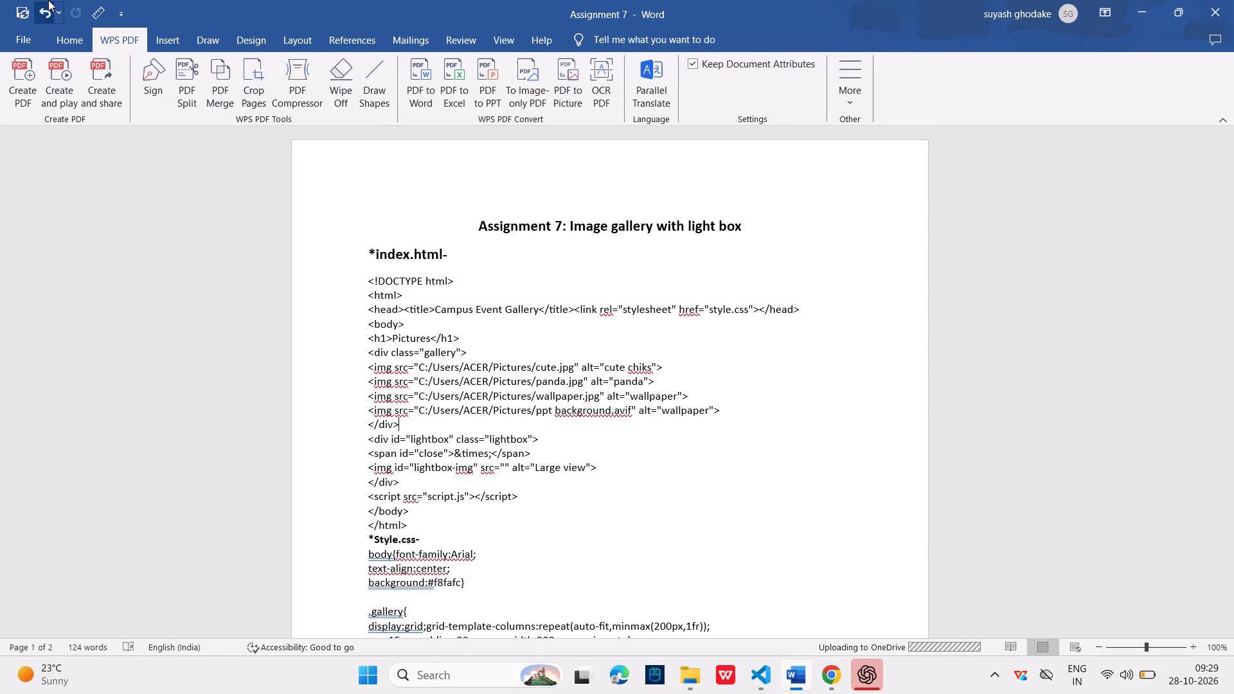
pyautogui.click(17, 60)
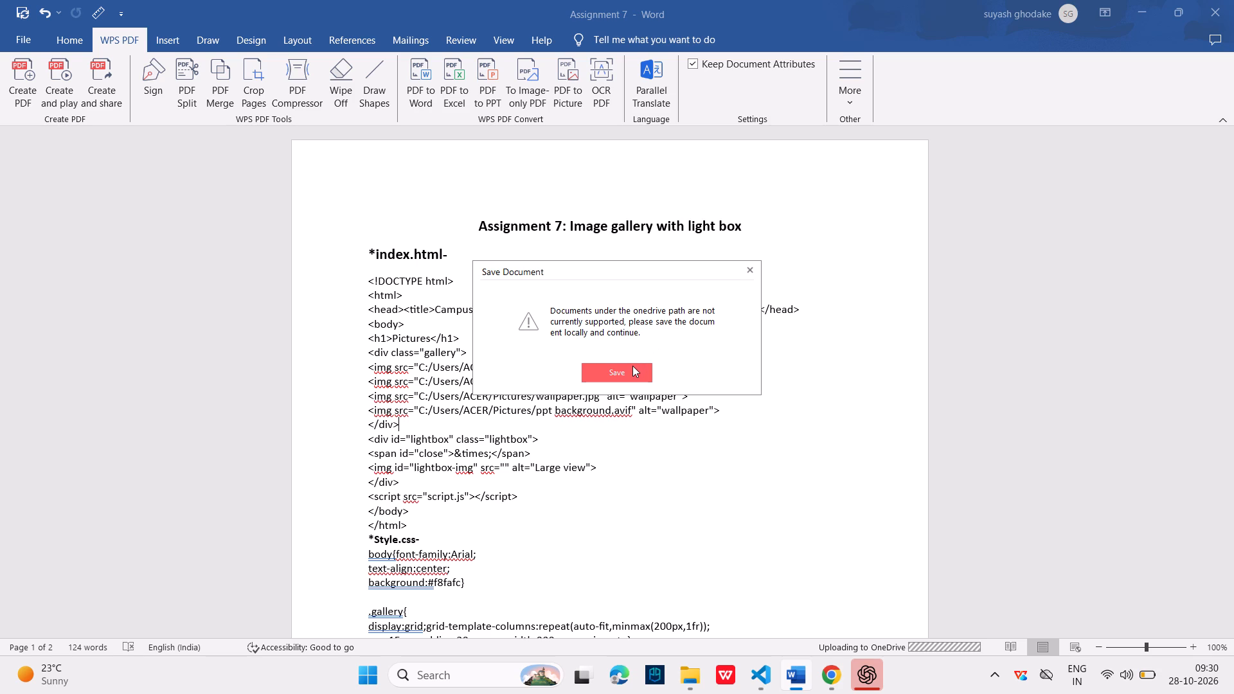
pyautogui.click(632, 366)
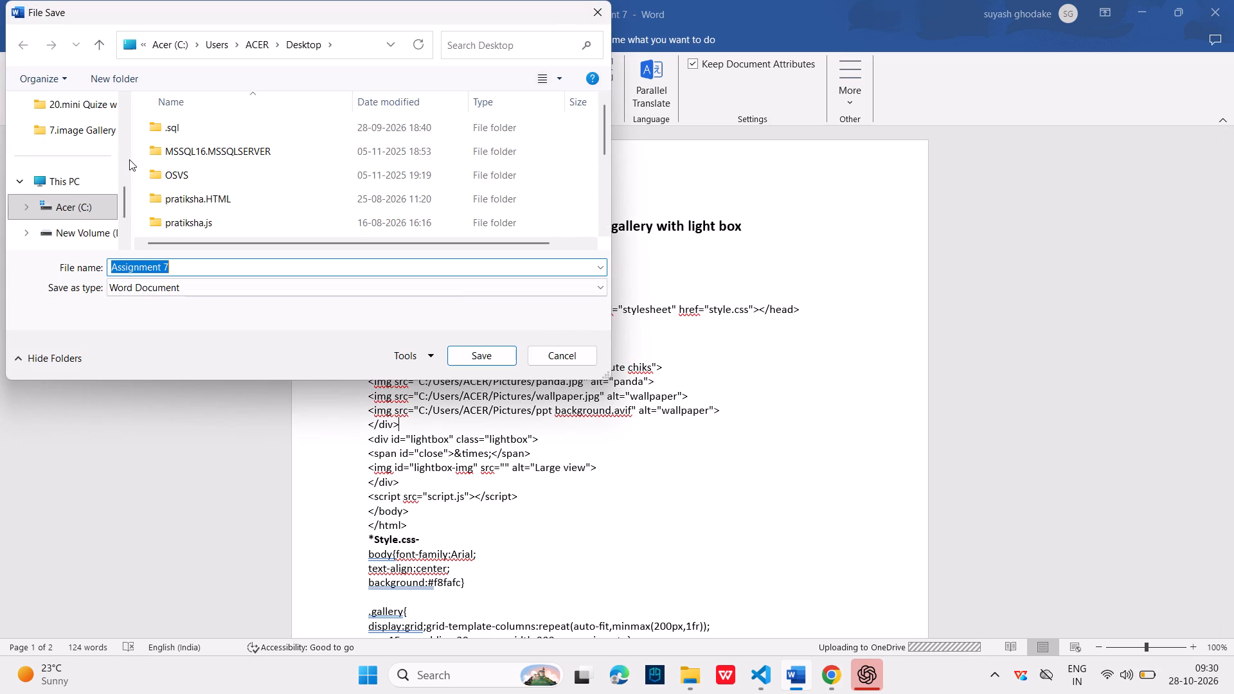
# Browse for a local folder for the "Assignment 7" Word document, looking into pratiksha.js and going back to Desktop.
pyautogui.moveTo(258, 221); pyautogui.dragTo(109, 176)
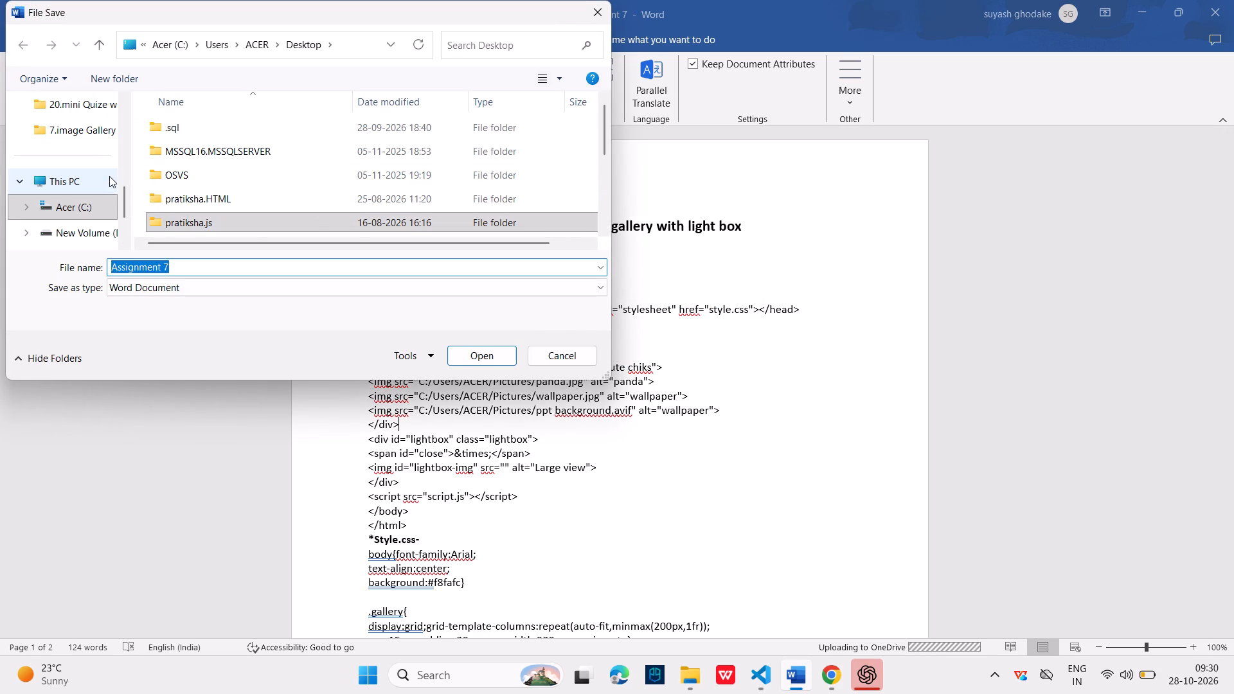
pyautogui.scroll(5, 78, 126)
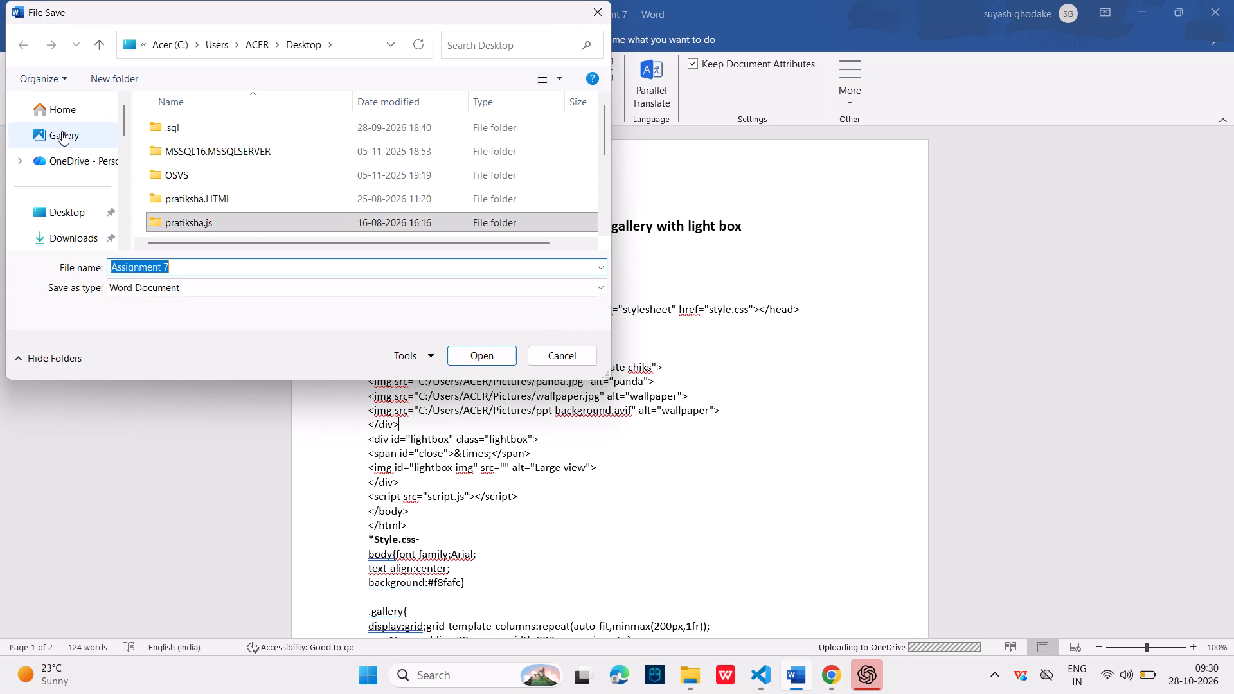
pyautogui.scroll(-4, 71, 166)
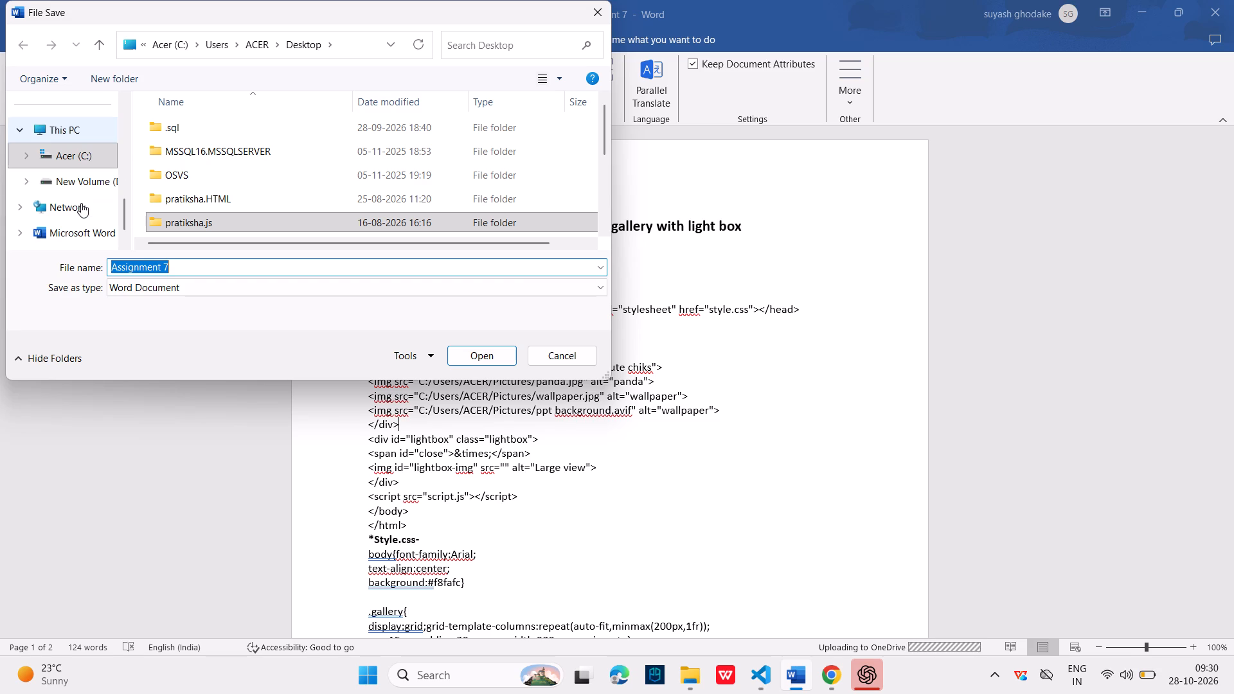
pyautogui.scroll(2, 76, 173)
pyautogui.scroll(-1, 64, 204)
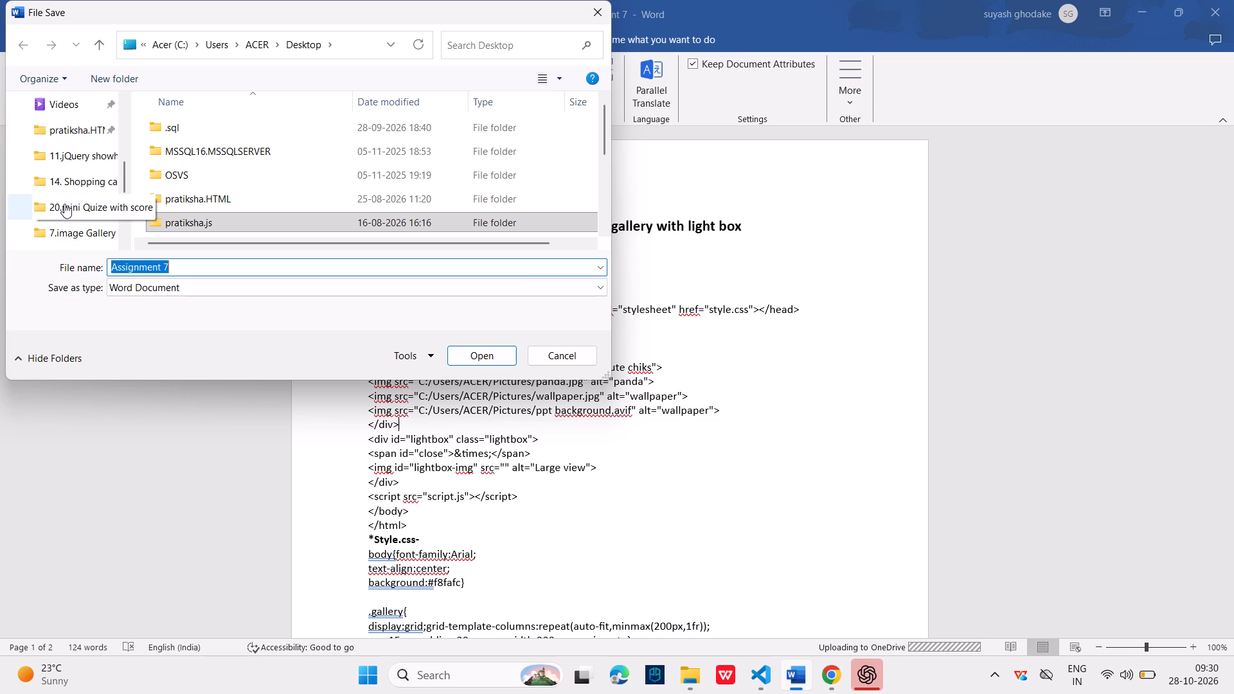
pyautogui.click(209, 266)
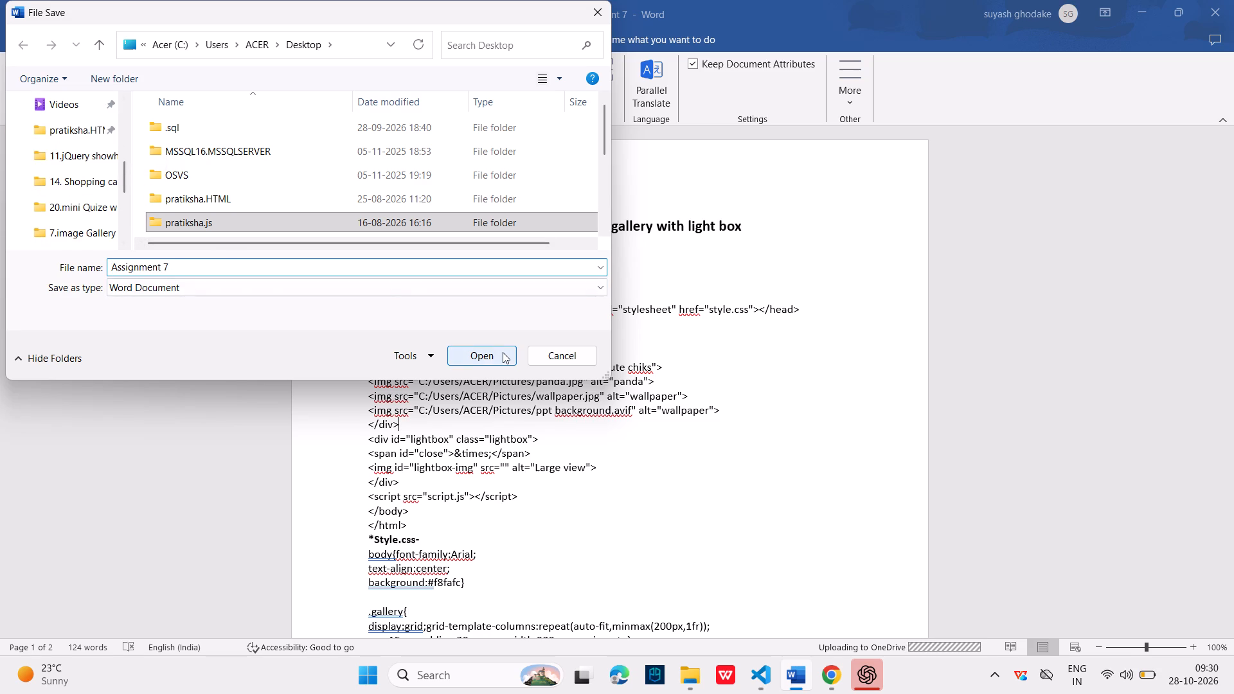
pyautogui.click(503, 352)
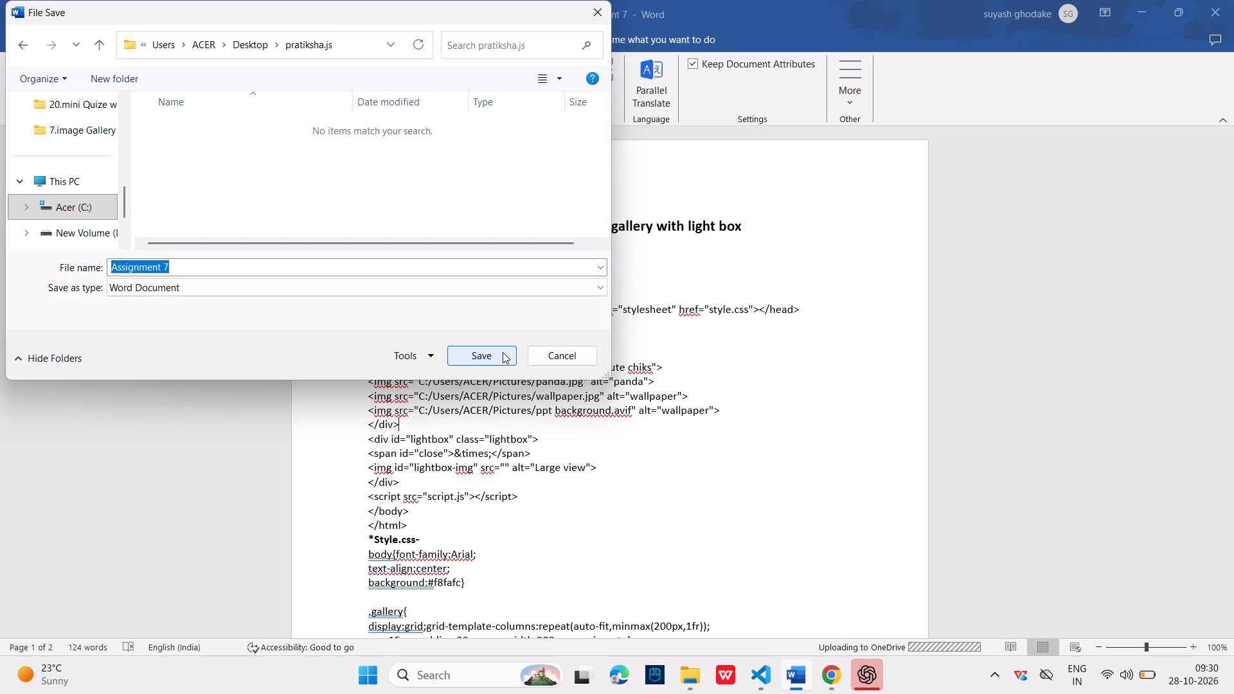
pyautogui.click(257, 45)
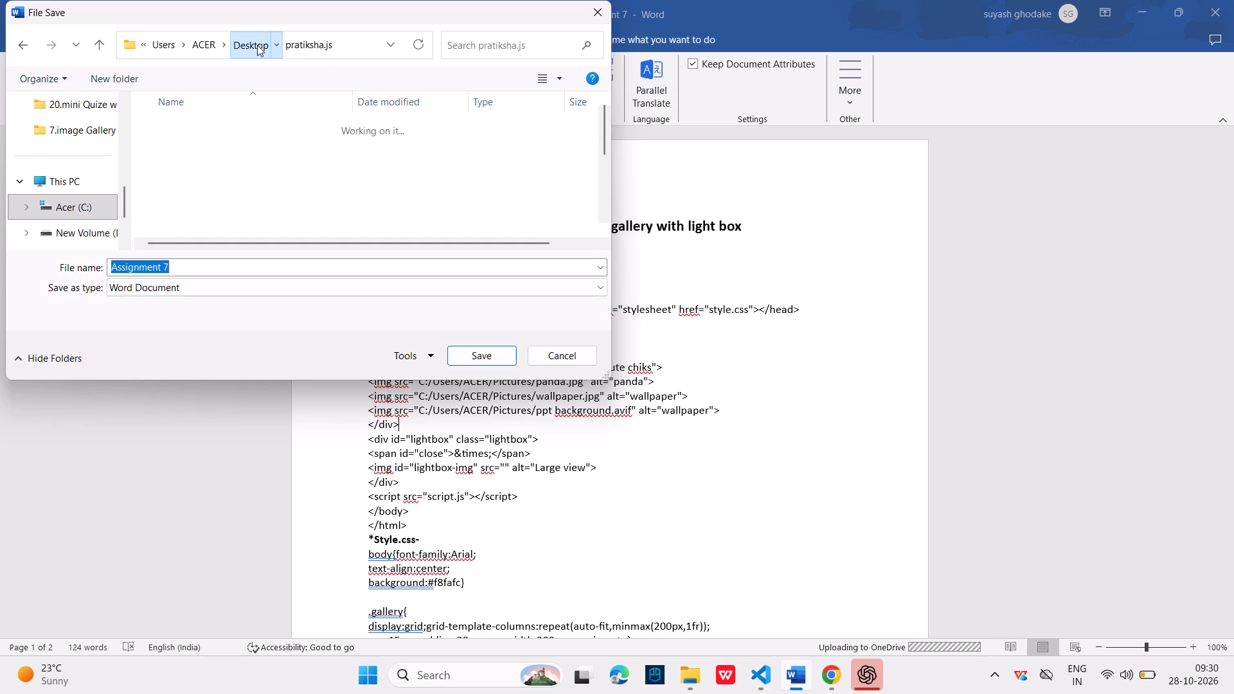
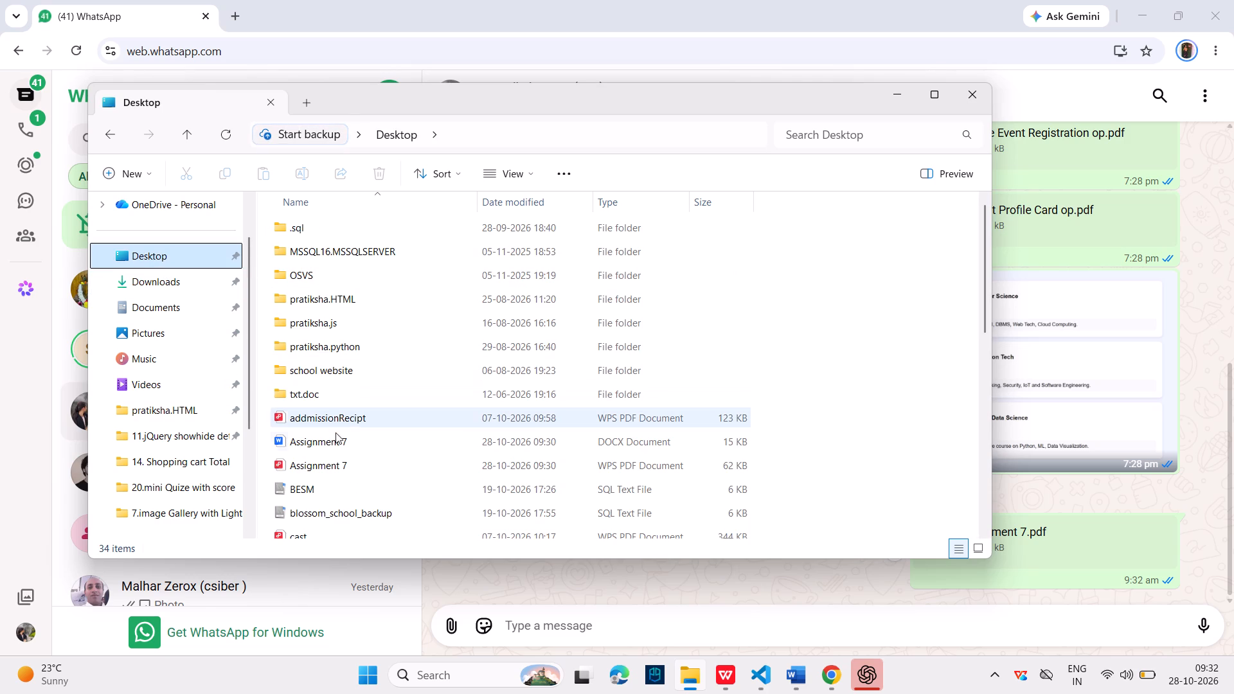
# Look through the Desktop folder for the web tech project files, search it for "we" and clear the search.
pyautogui.scroll(-5, 454, 449)
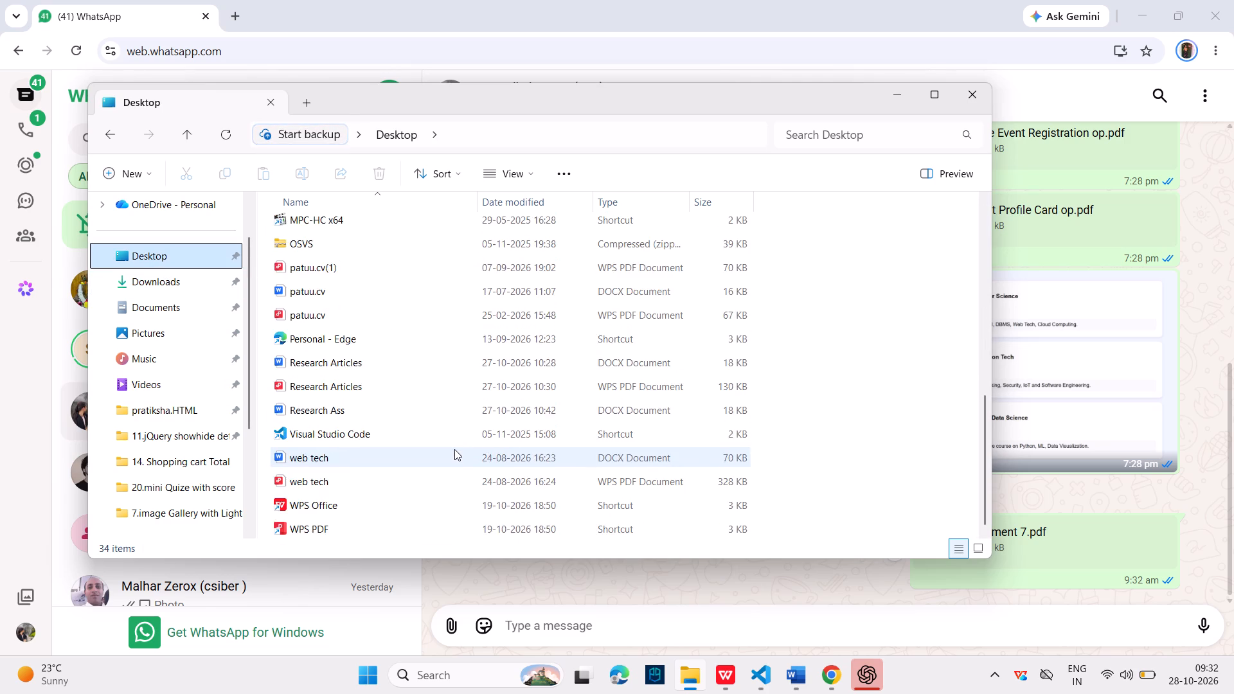
pyautogui.scroll(3, 454, 449)
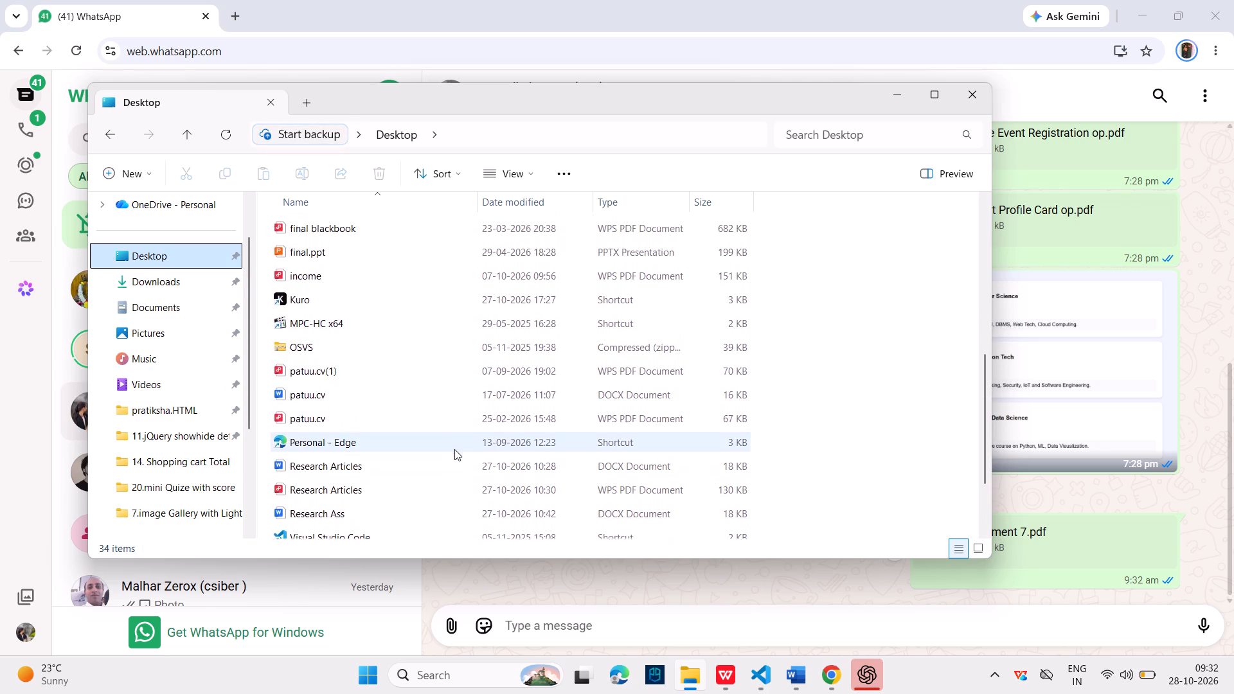
pyautogui.scroll(3, 454, 449)
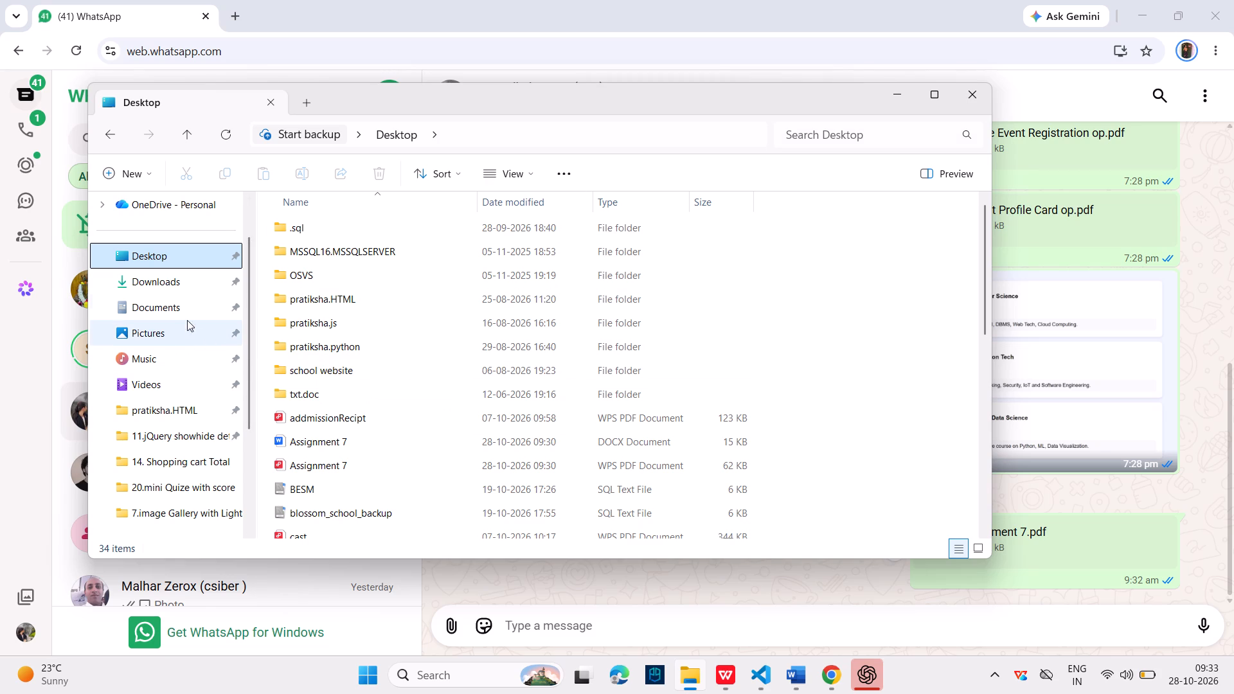
pyautogui.scroll(-2, 181, 301)
pyautogui.scroll(-2, 391, 371)
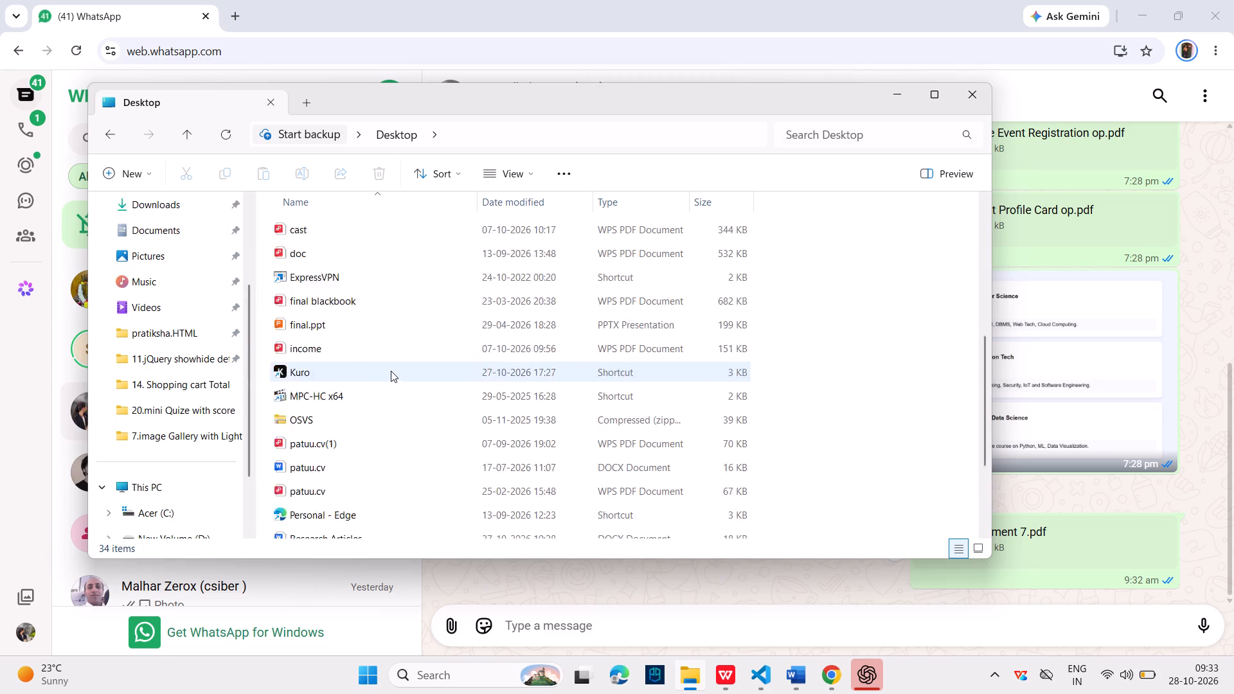
pyautogui.click(803, 141)
pyautogui.write('we')
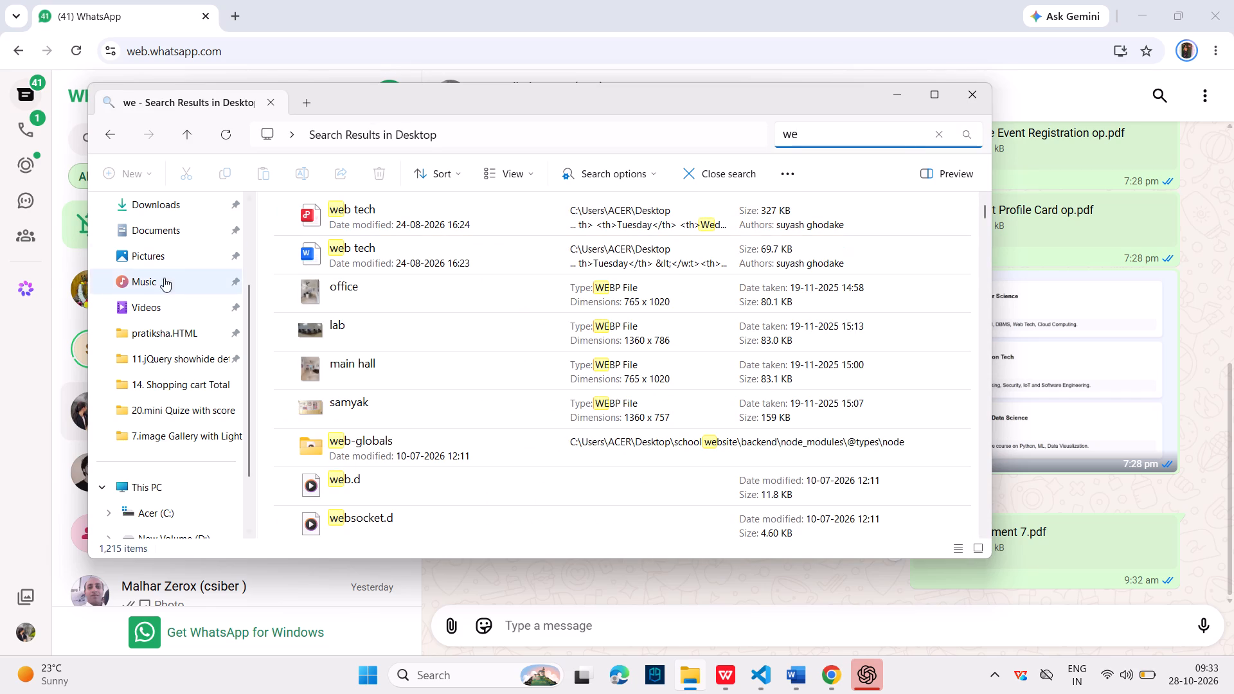
pyautogui.click(928, 133)
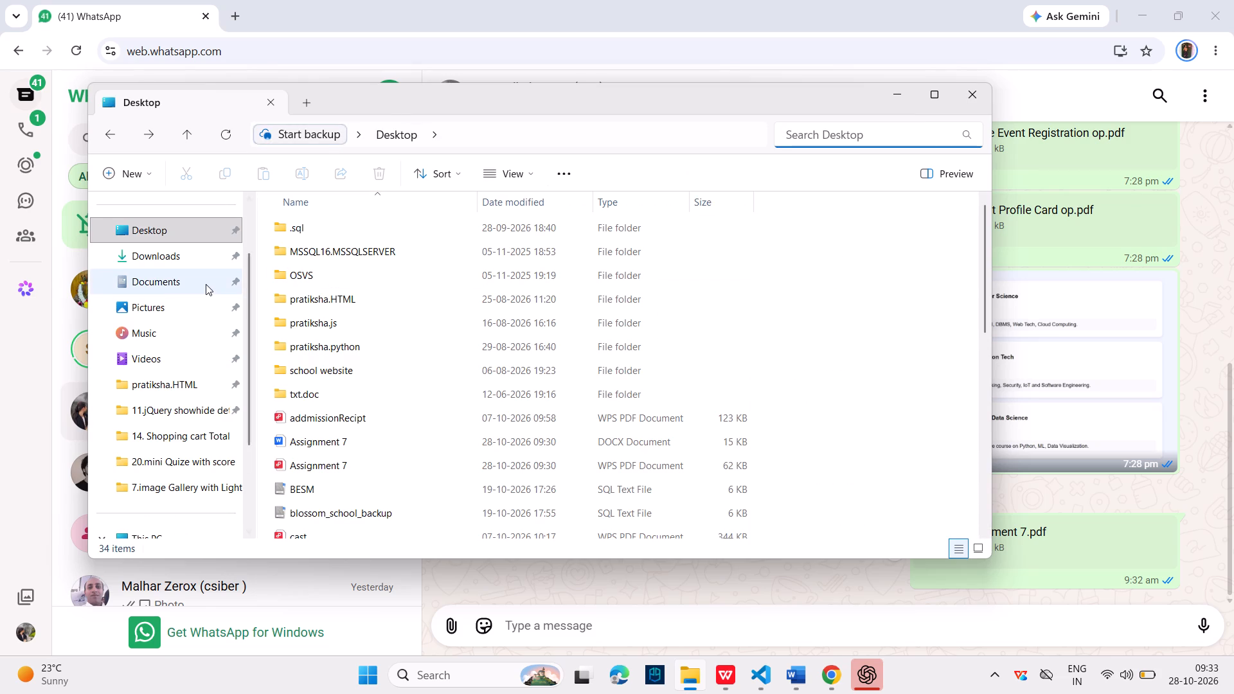
# Search Documents for "we" and open the index file from web tech.html > 7.image Gallery with Light in Google Chrome.
pyautogui.click(206, 284)
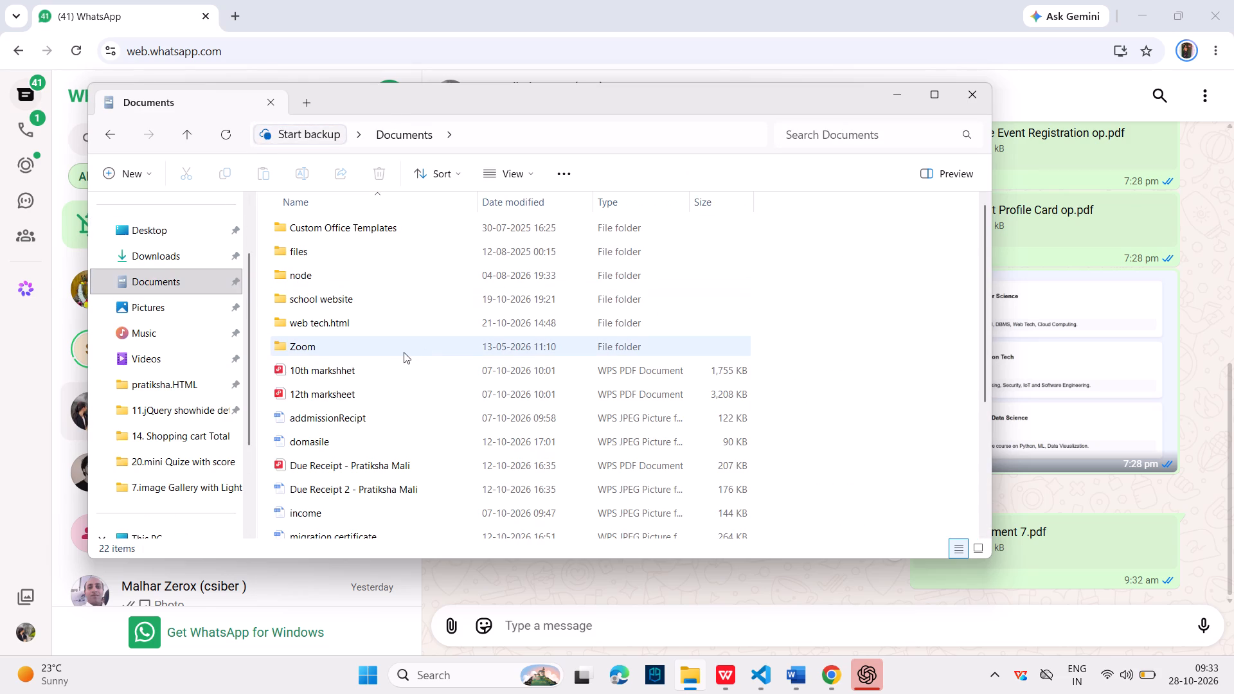
pyautogui.click(816, 136)
pyautogui.write('we')
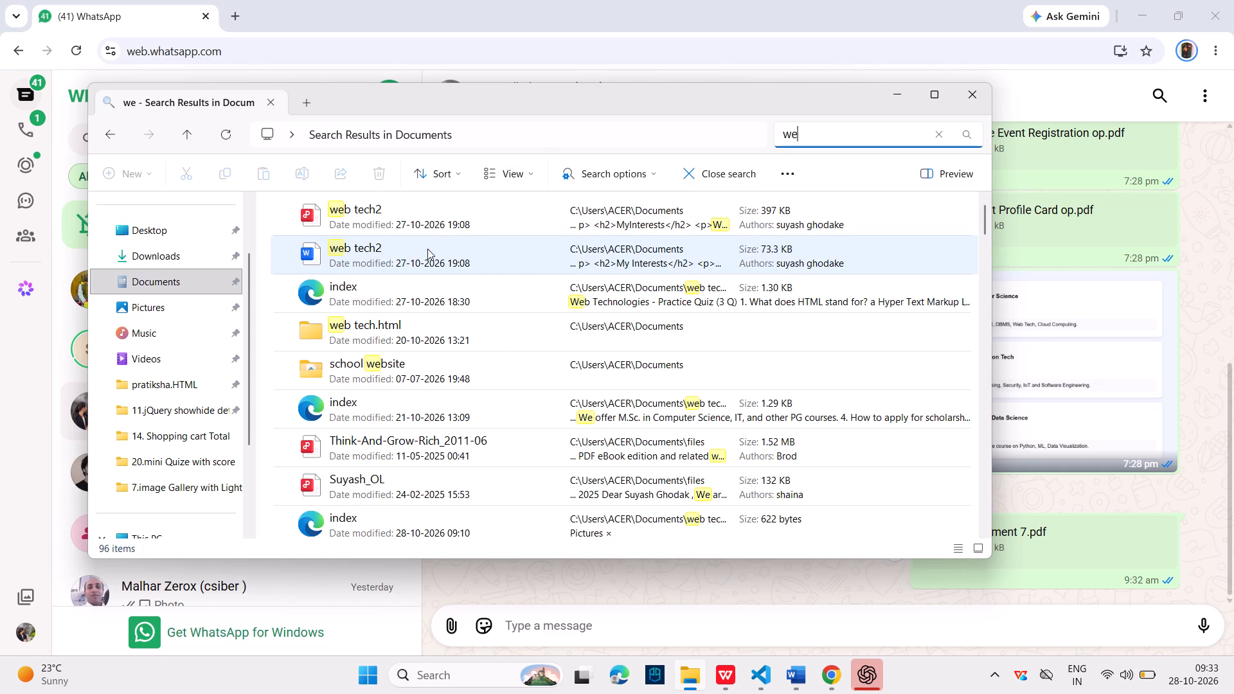
pyautogui.doubleClick(475, 340)
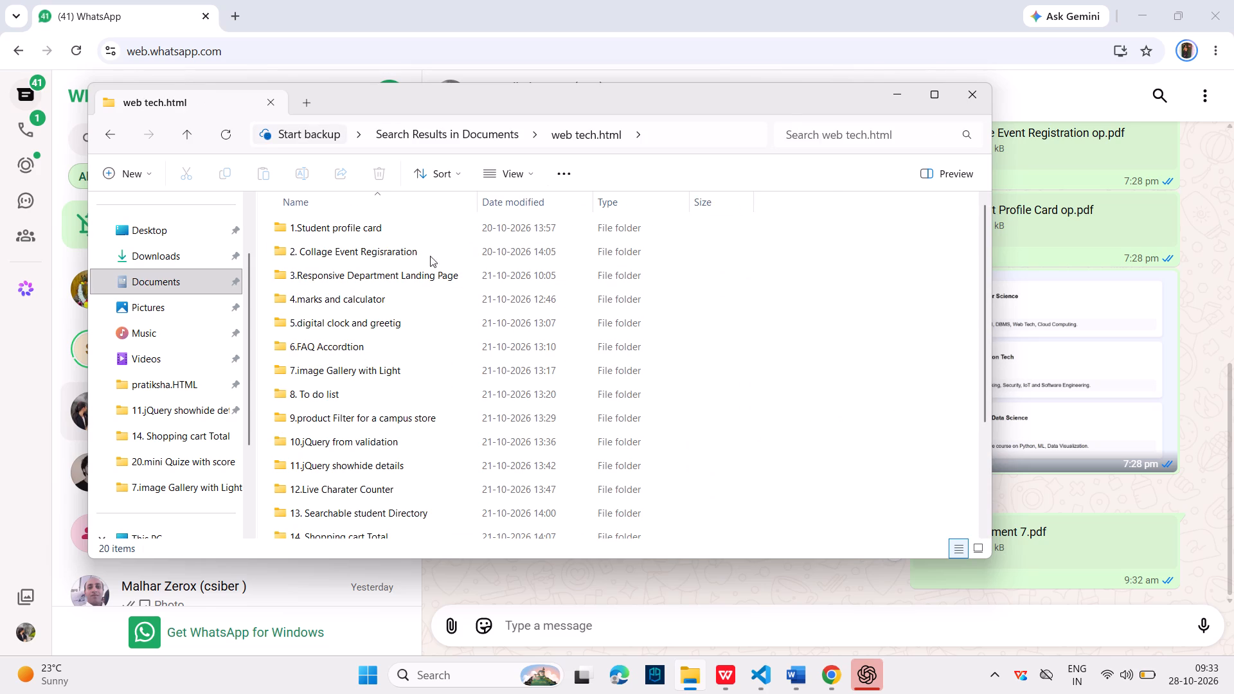
pyautogui.doubleClick(373, 374)
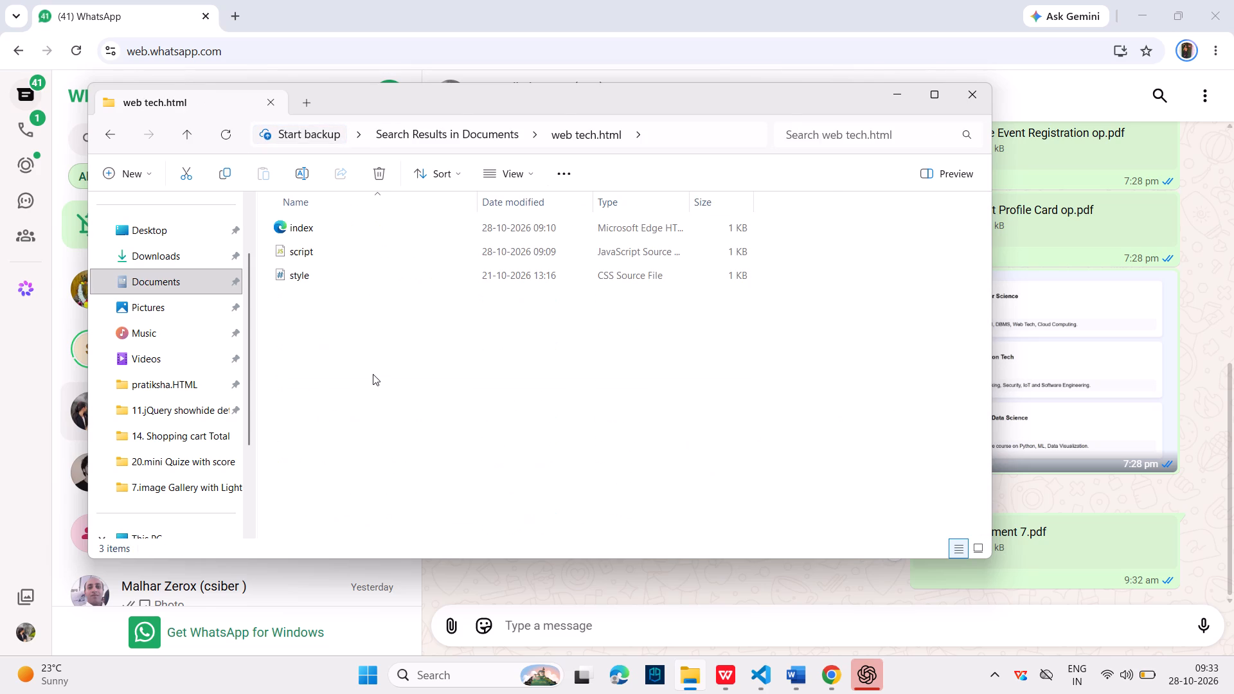
pyautogui.click(403, 221)
pyautogui.rightClick(403, 221)
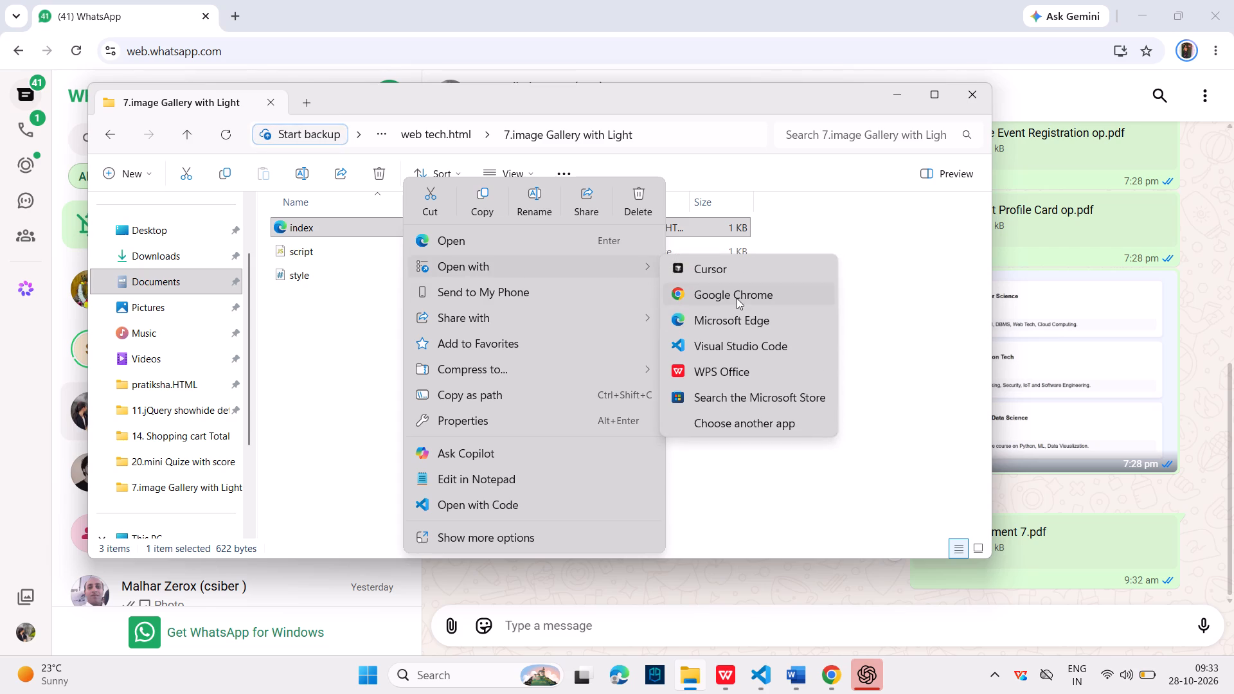
pyautogui.click(737, 298)
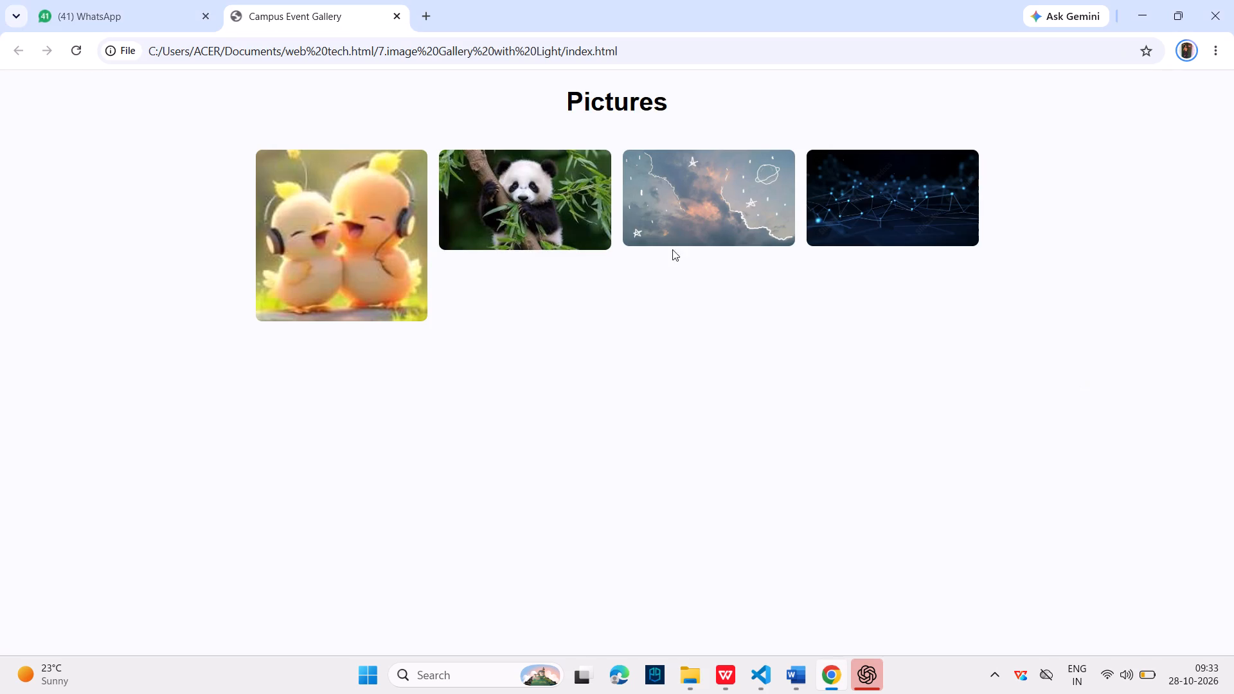
# Test the gallery's enlarged view with the cloudy sky picture and the blue network picture, closing each one.
pyautogui.click(668, 188)
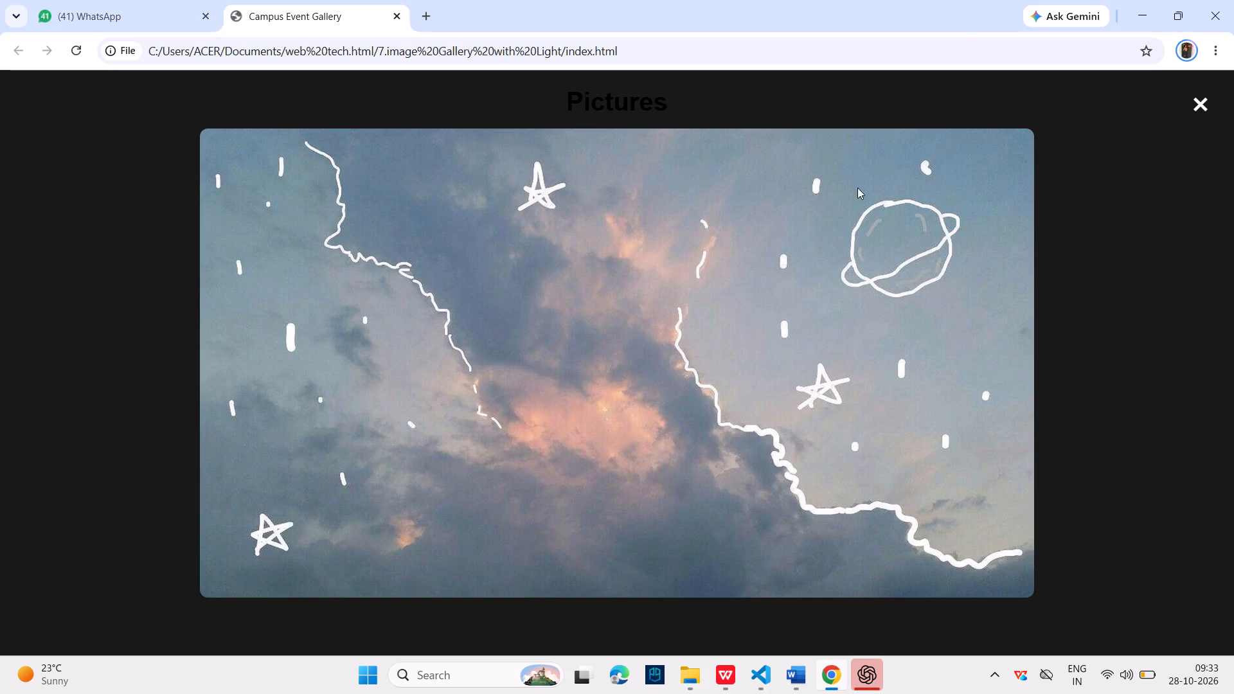
pyautogui.click(1196, 98)
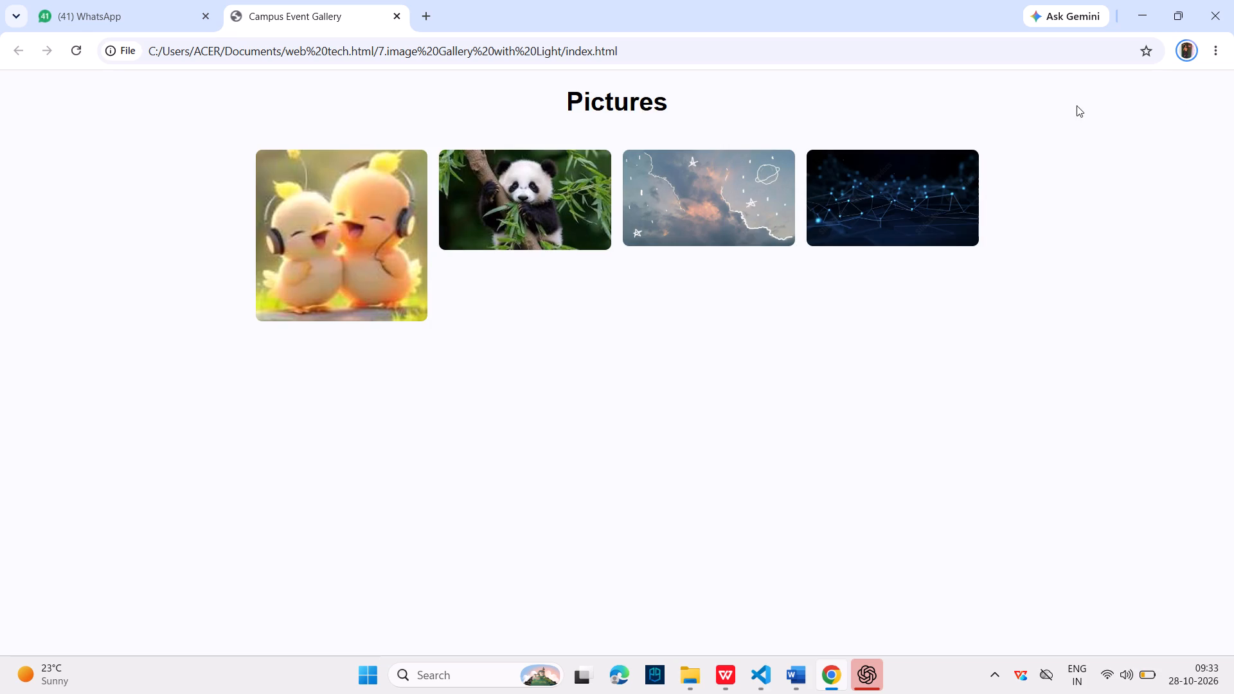
pyautogui.click(929, 165)
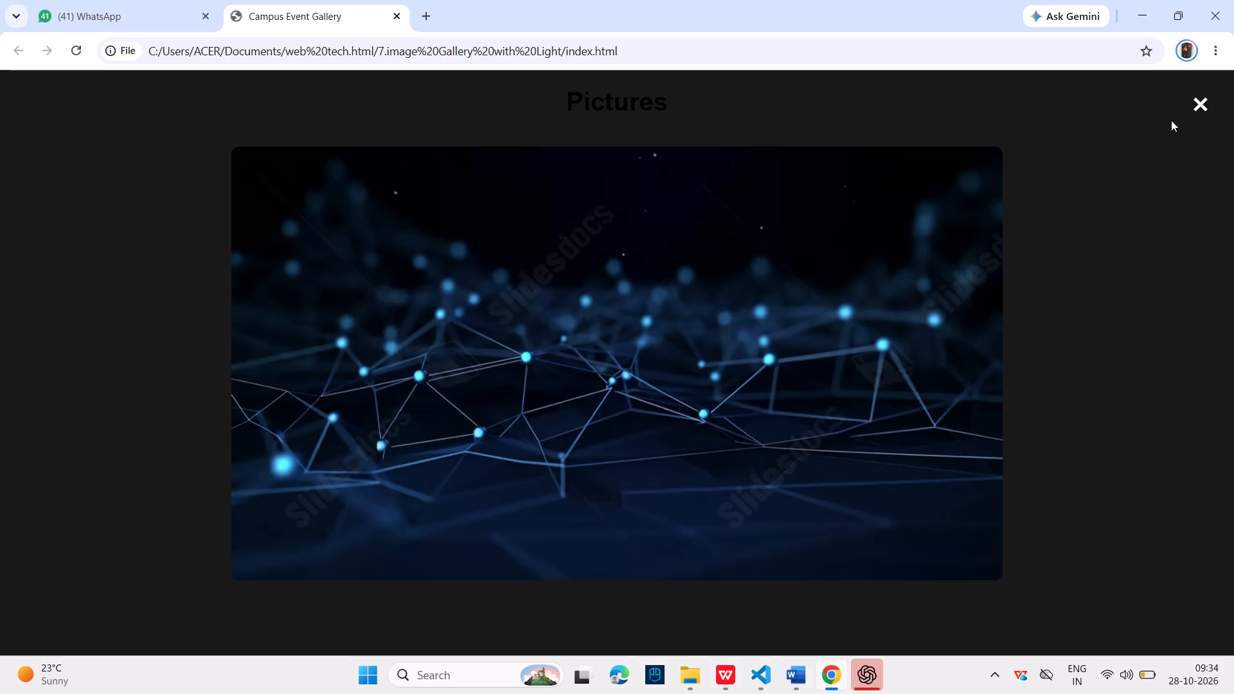
pyautogui.click(1193, 109)
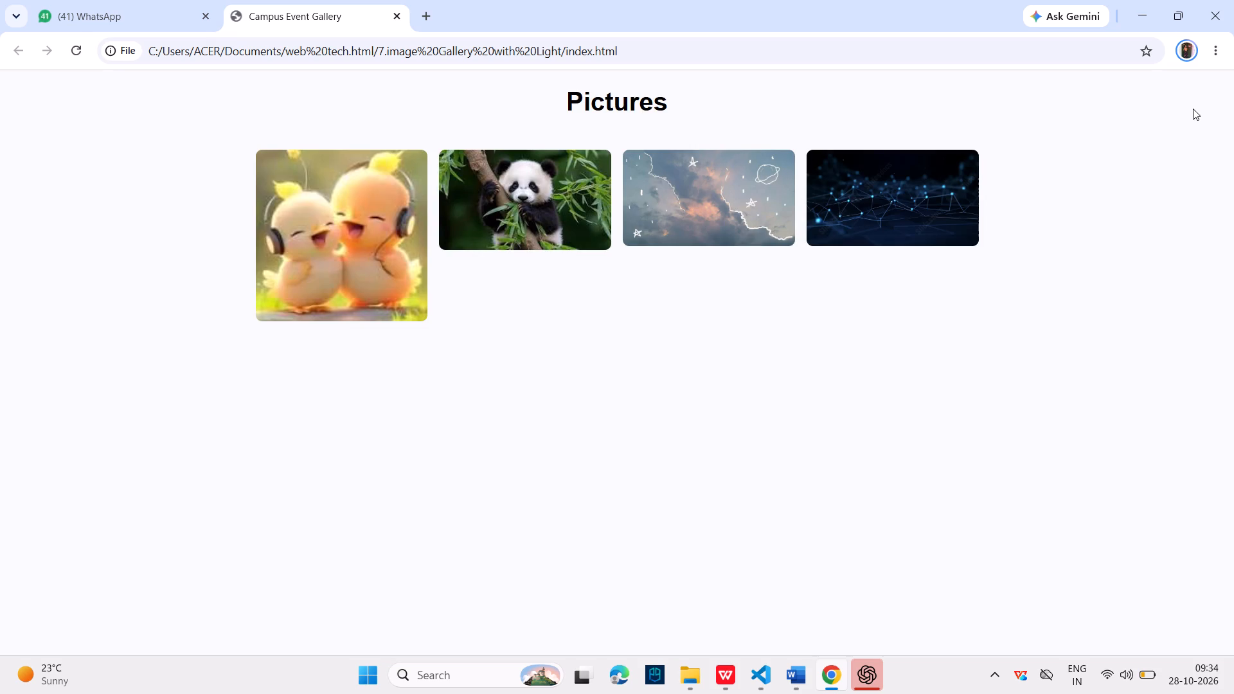
# Enlarge the picture of the two chicks and bring up the print preview of the page.
pyautogui.click(391, 221)
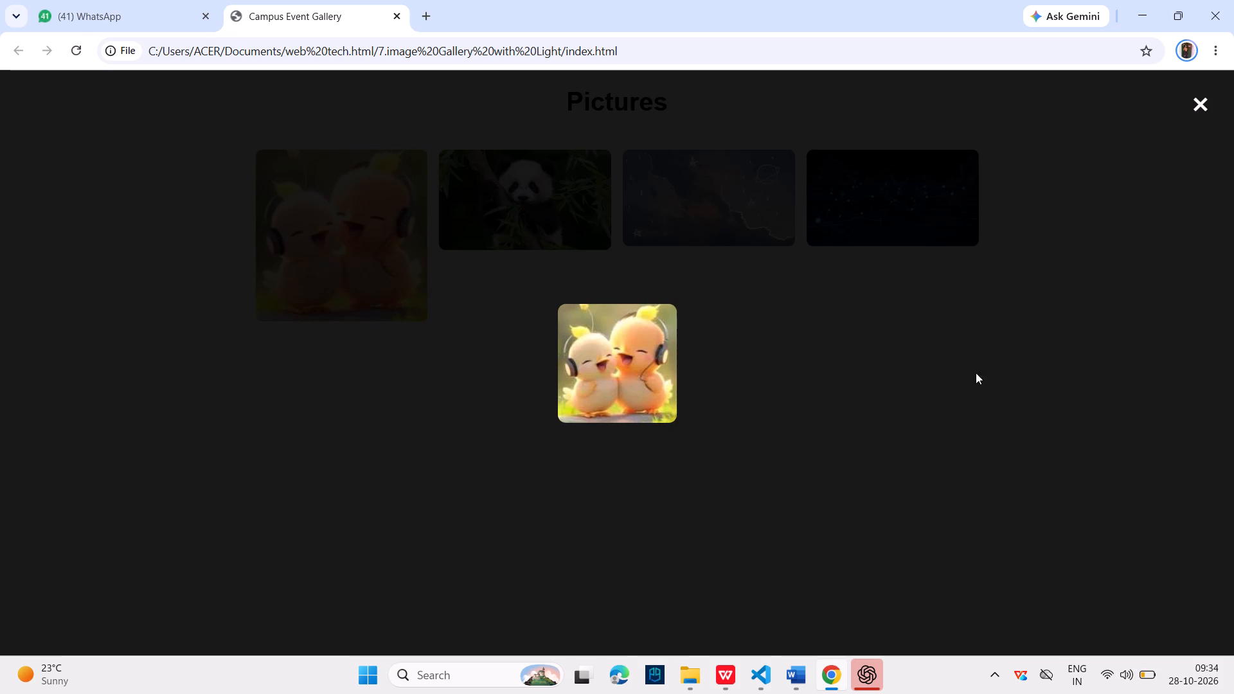
pyautogui.hotkey('ctrl', 'p')
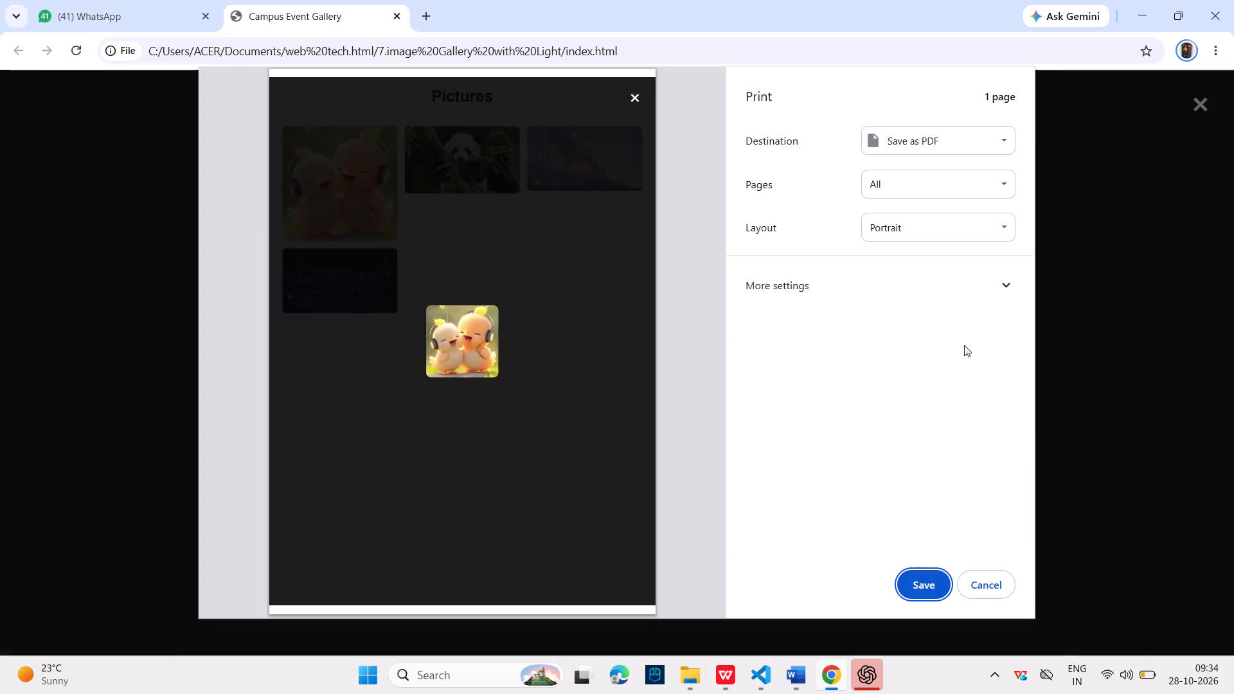
# Save the print preview as a PDF in Downloads under the name Campus Event Gallery 77.
pyautogui.click(911, 579)
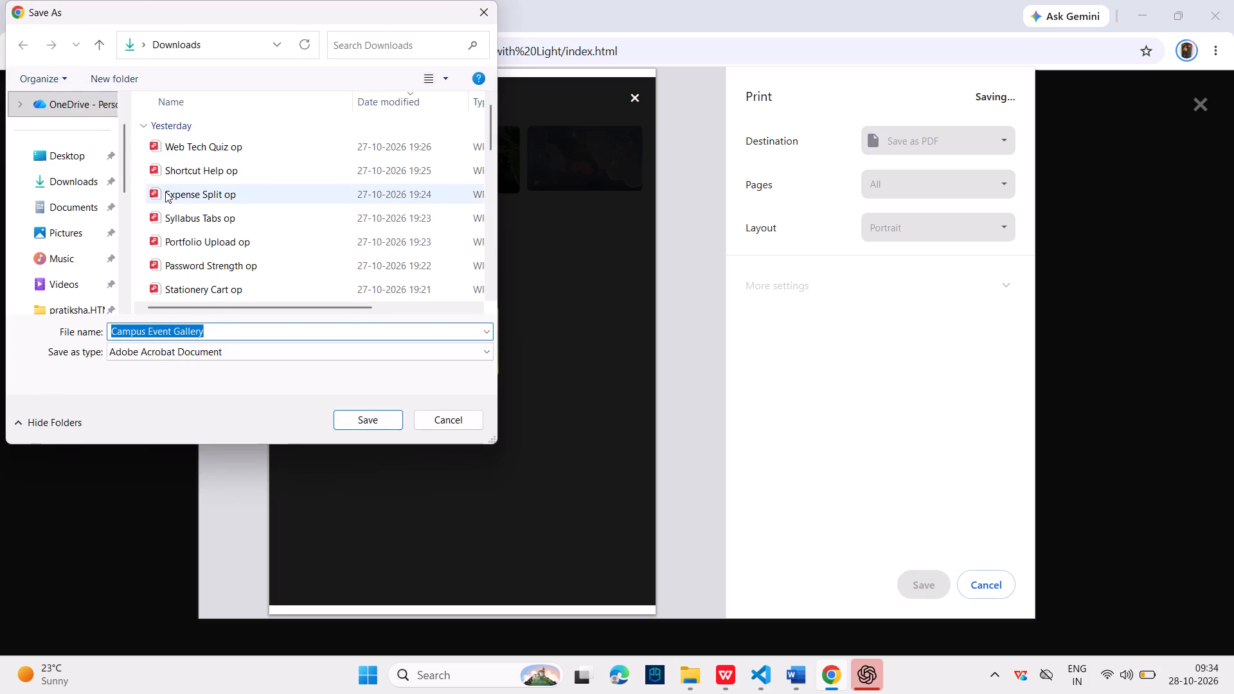
pyautogui.click(219, 329)
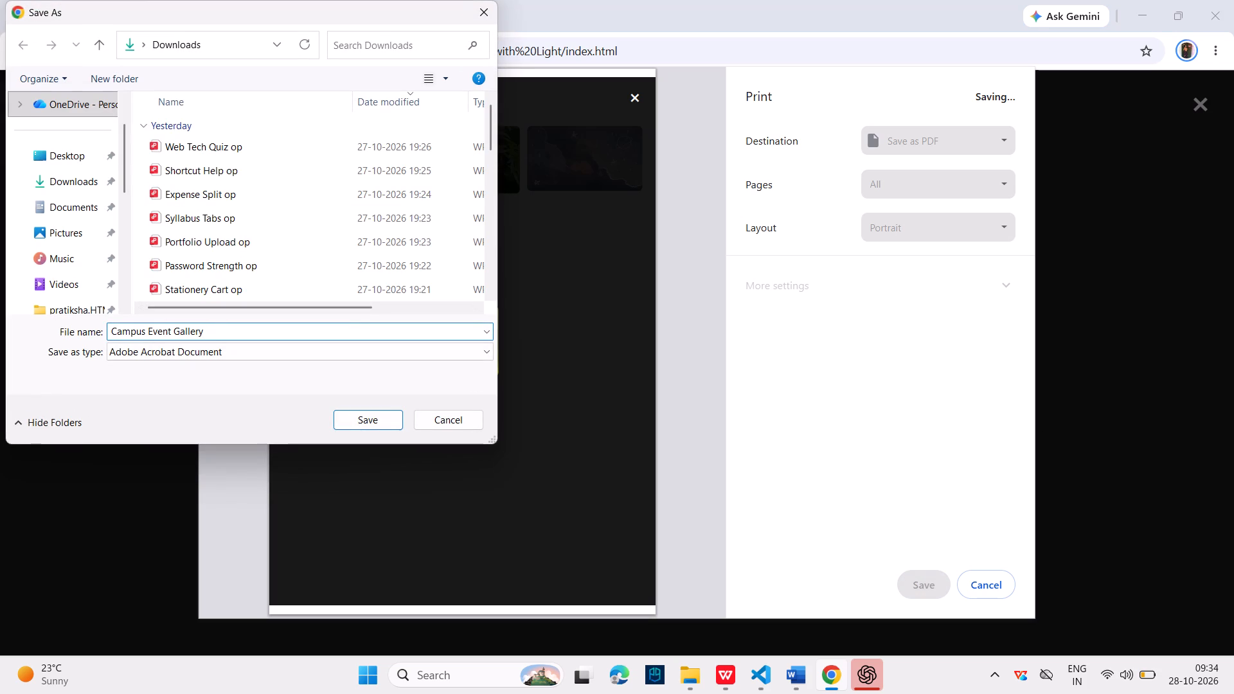